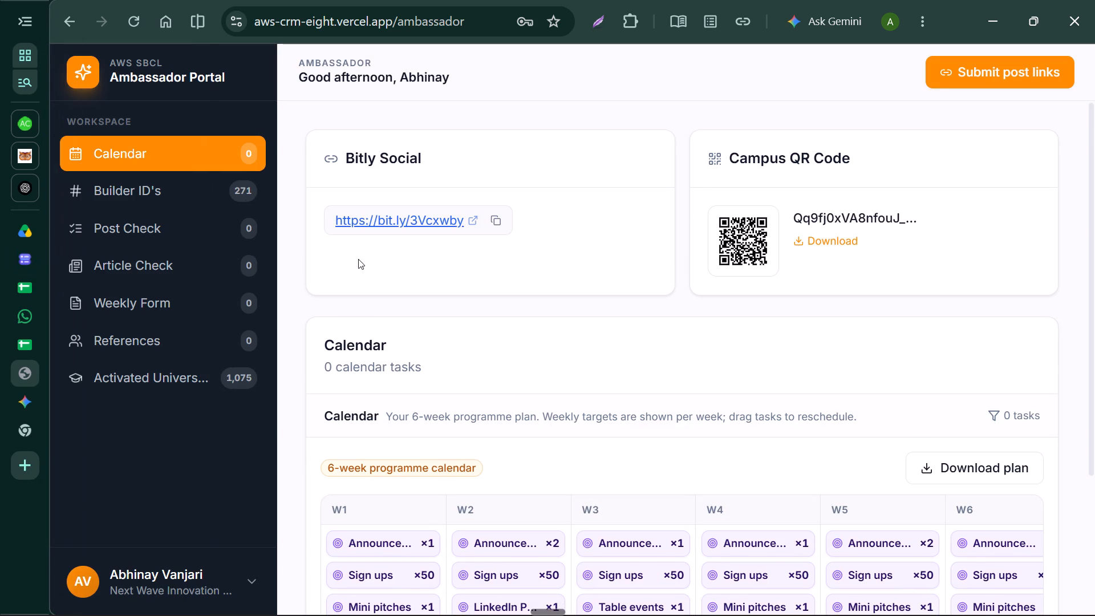
# Open a new Builder ID submission form from the Builder ID's section of the Ambassador Portal.
pyautogui.click(222, 205)
pyautogui.click(436, 421)
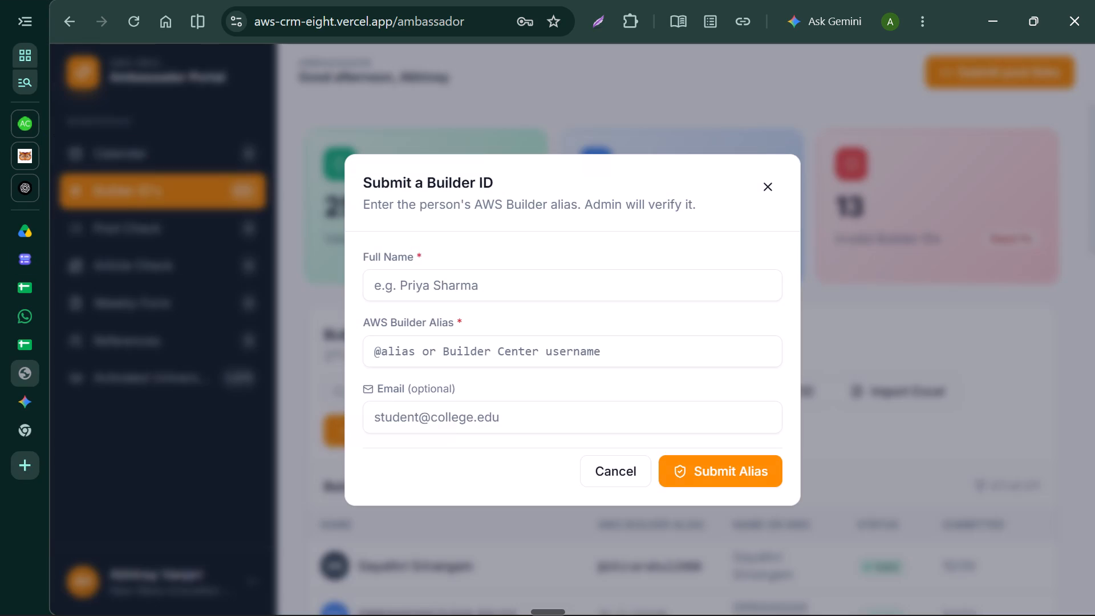
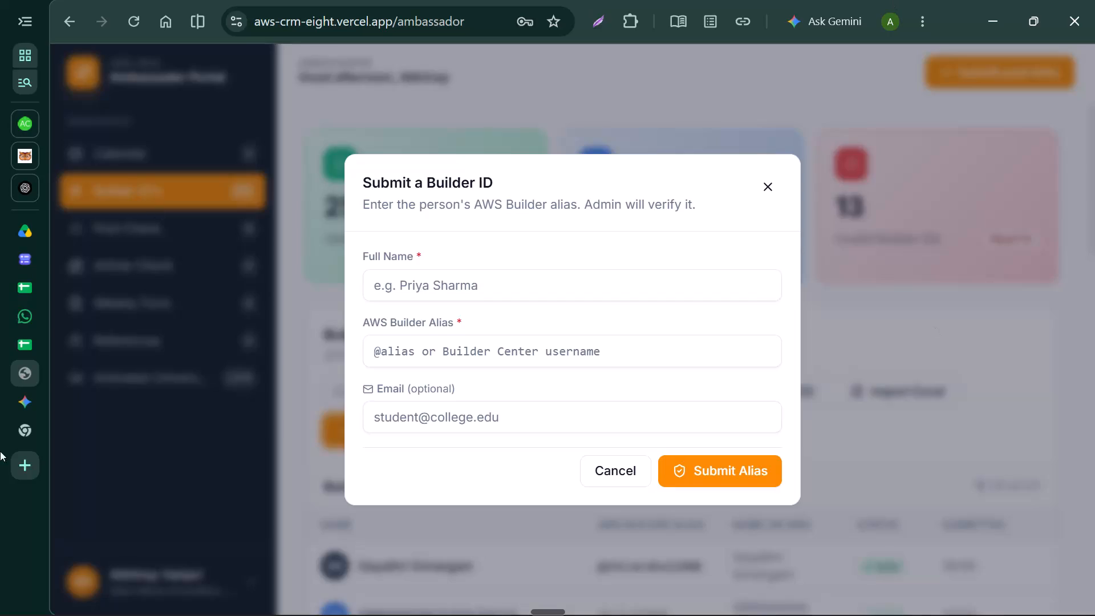
# Enter the person's full name and AWS Builder alias, leave the optional email empty, and submit the alias for validation.
pyautogui.moveTo(544, 295); pyautogui.dragTo(536, 294)
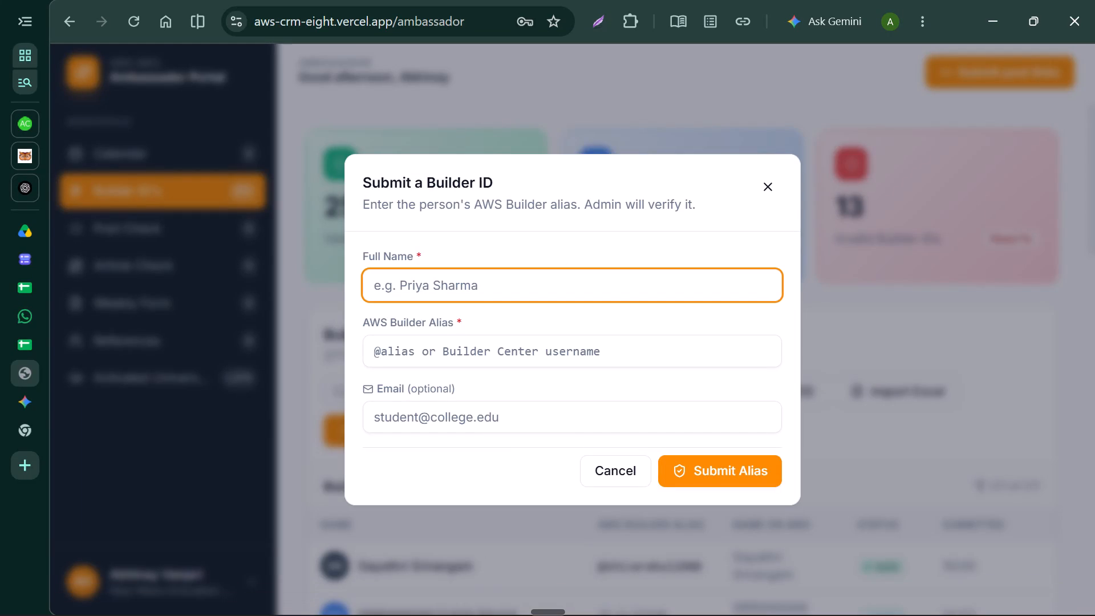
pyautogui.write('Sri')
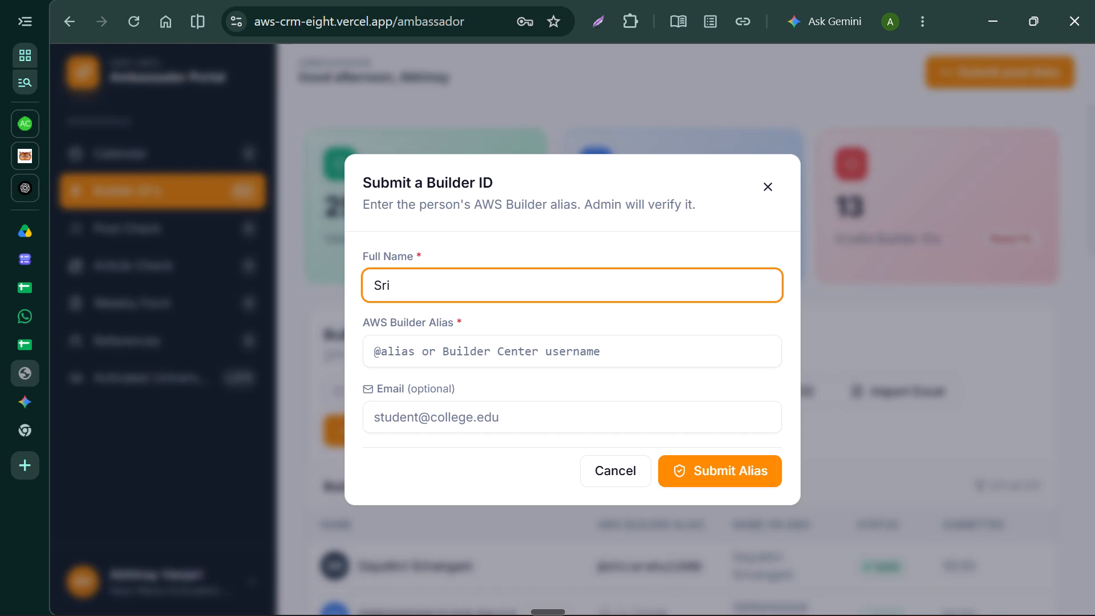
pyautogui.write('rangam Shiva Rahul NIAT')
pyautogui.click(396, 348)
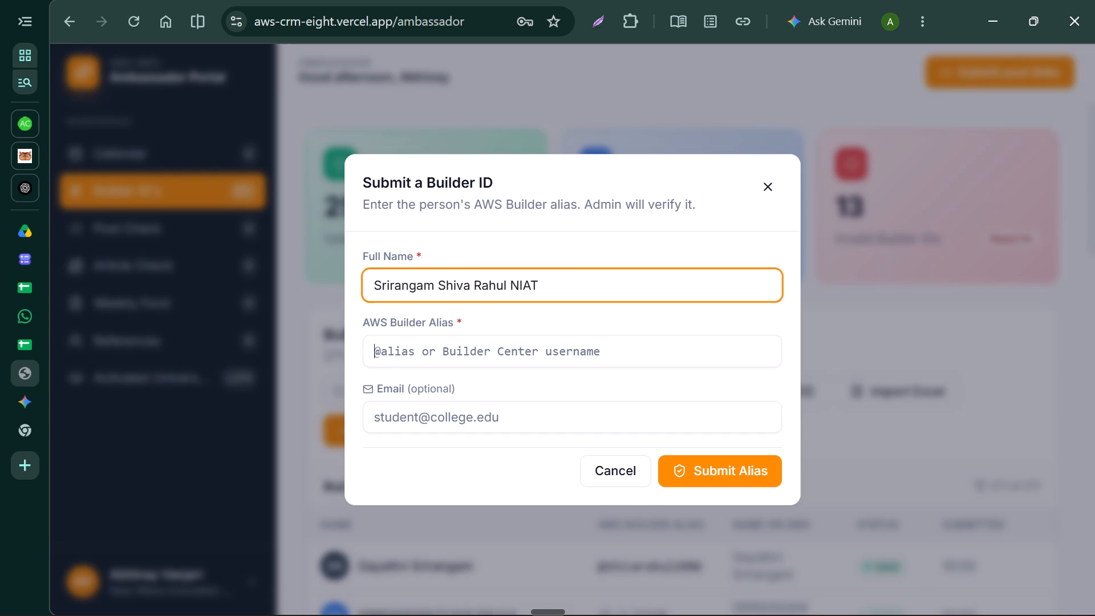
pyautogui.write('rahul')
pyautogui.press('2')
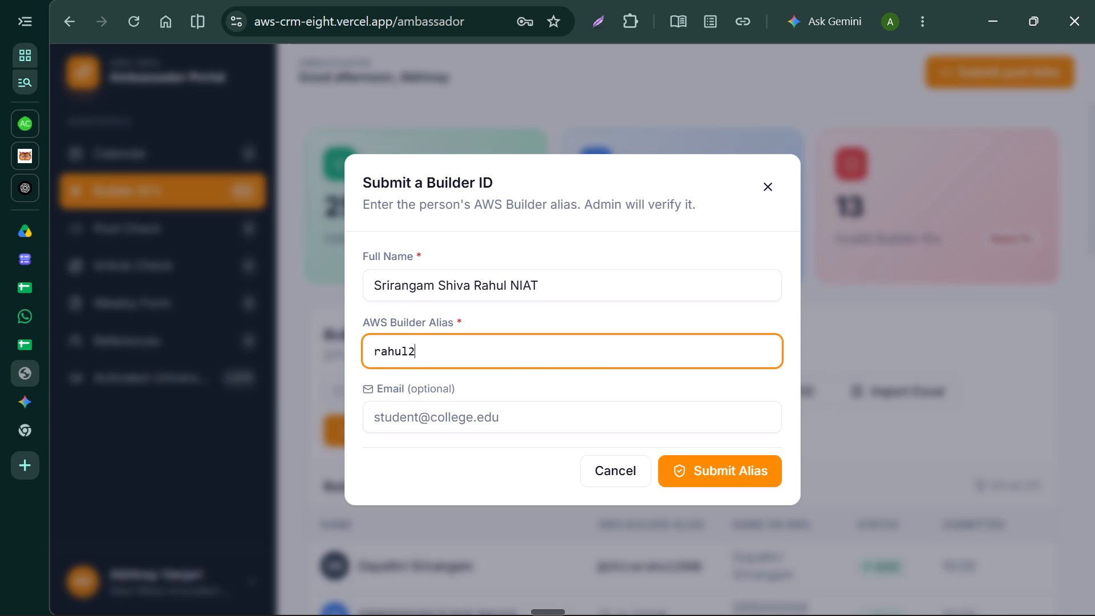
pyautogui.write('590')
pyautogui.click(720, 470)
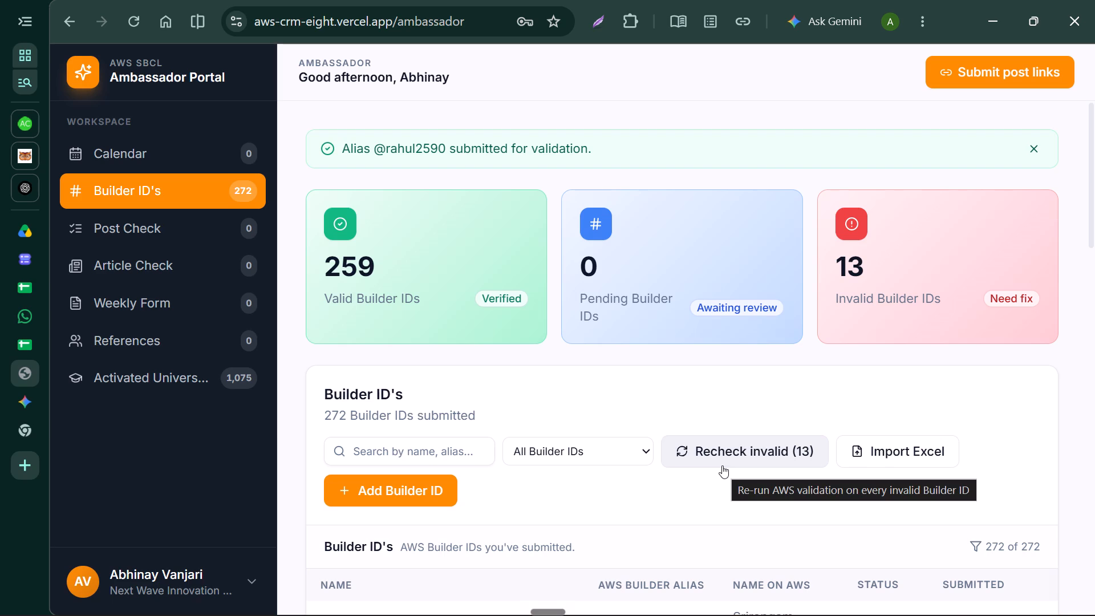
pyautogui.scroll(-1, 411, 355)
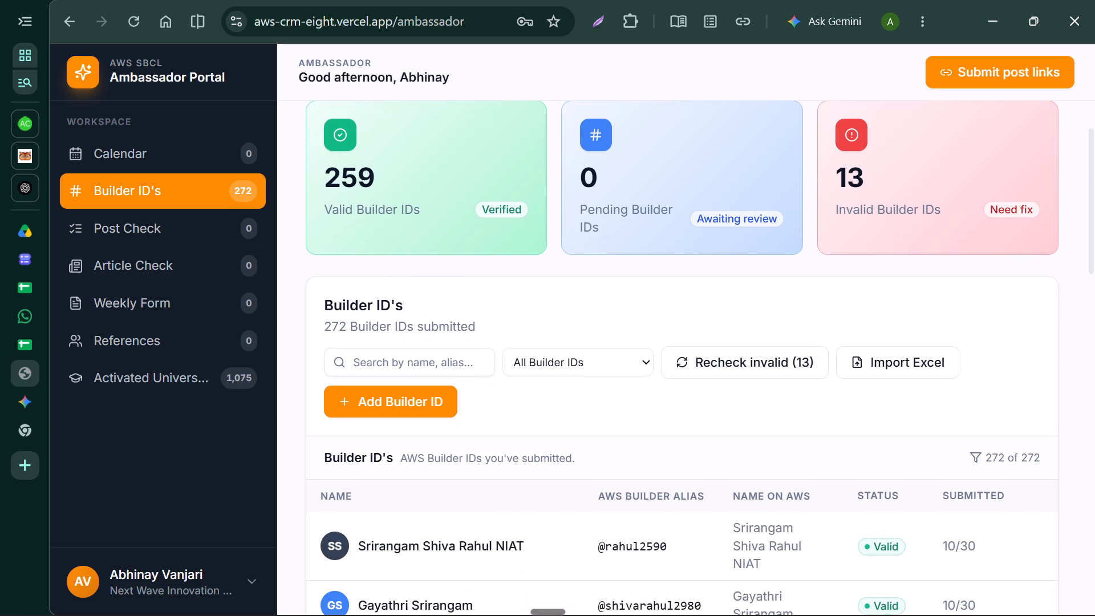
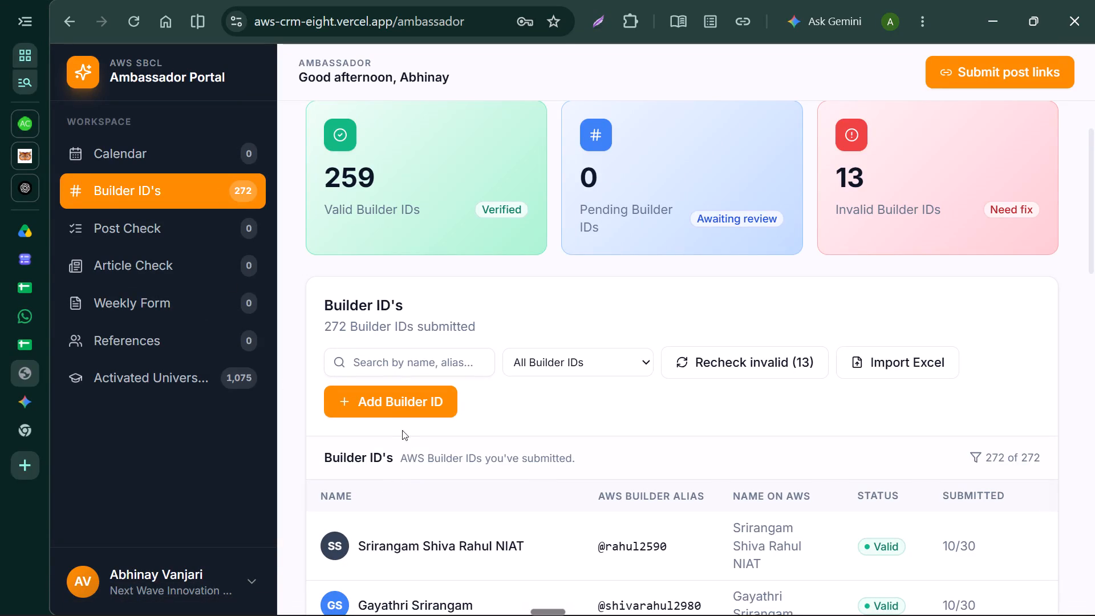
# Start another Builder ID submission and enter the person's full name.
pyautogui.click(387, 412)
pyautogui.click(443, 295)
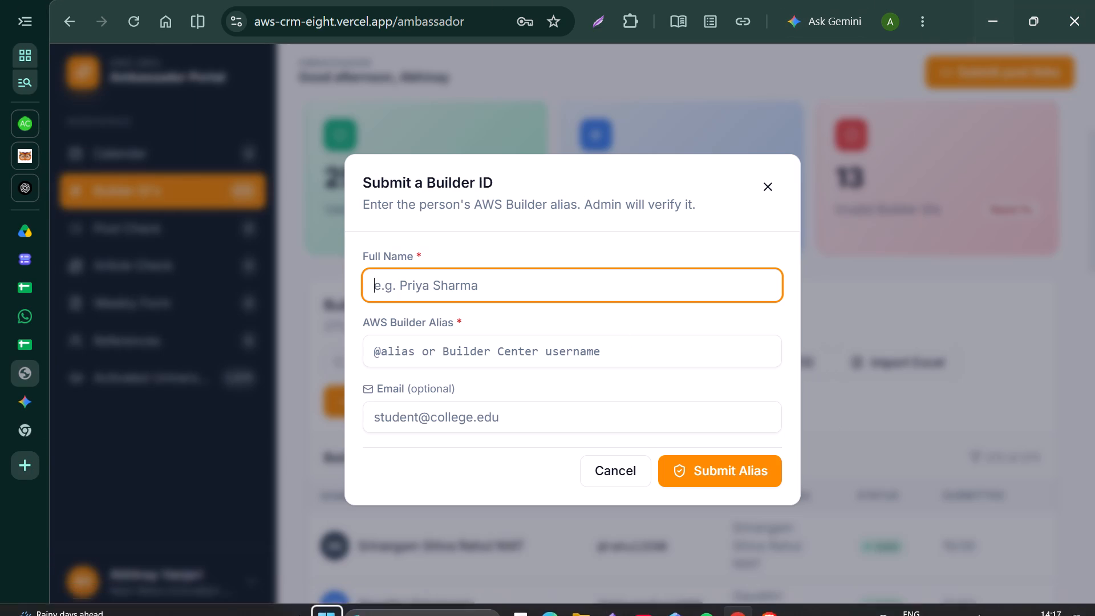
pyautogui.tripleClick(643, 206)
pyautogui.click(643, 206)
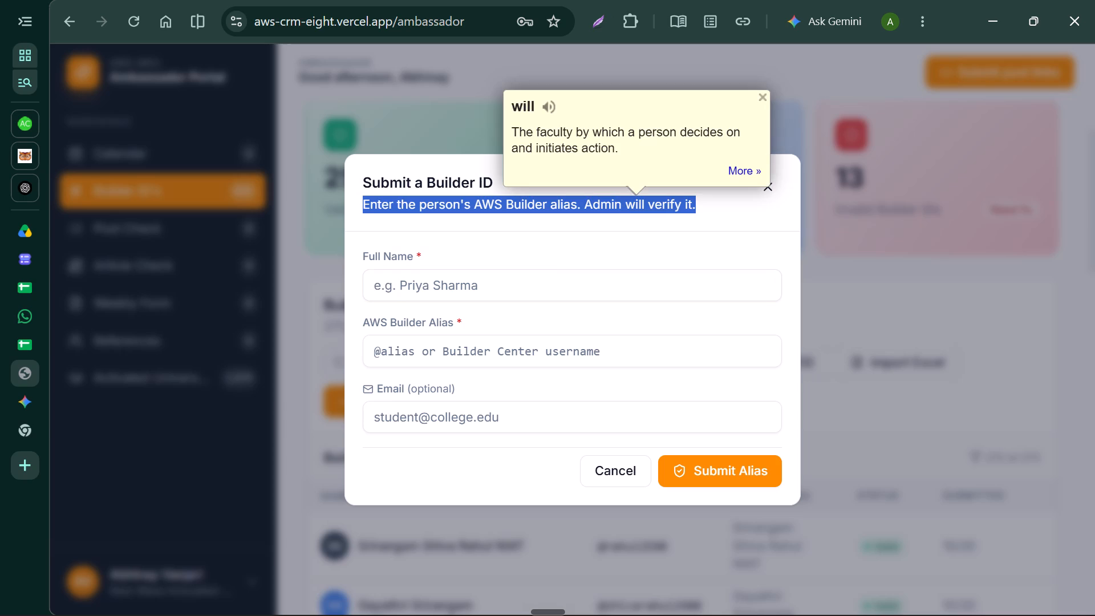
pyautogui.click(643, 206)
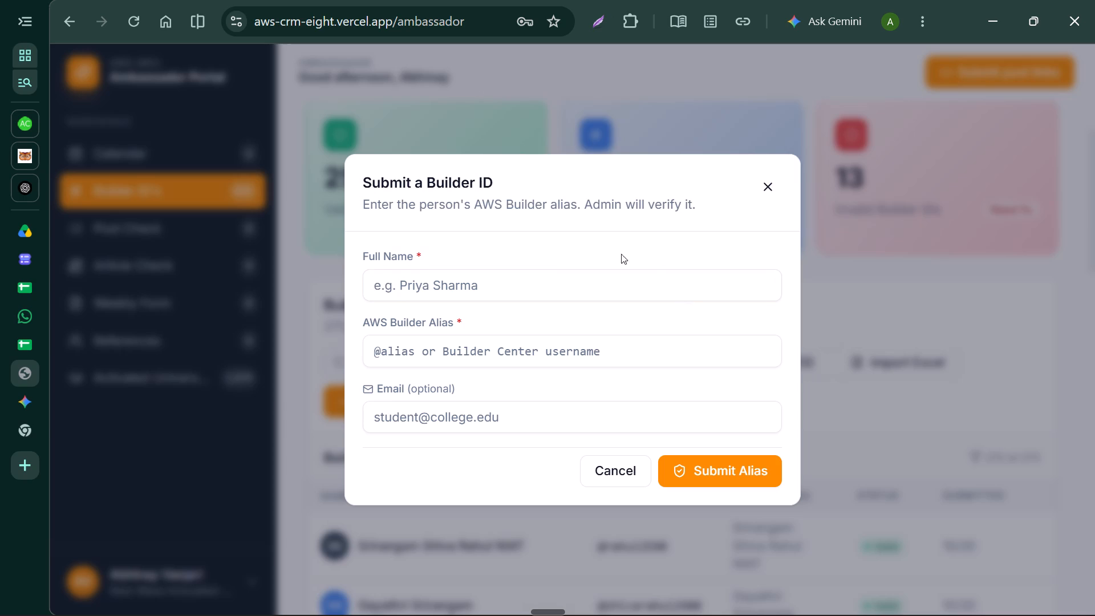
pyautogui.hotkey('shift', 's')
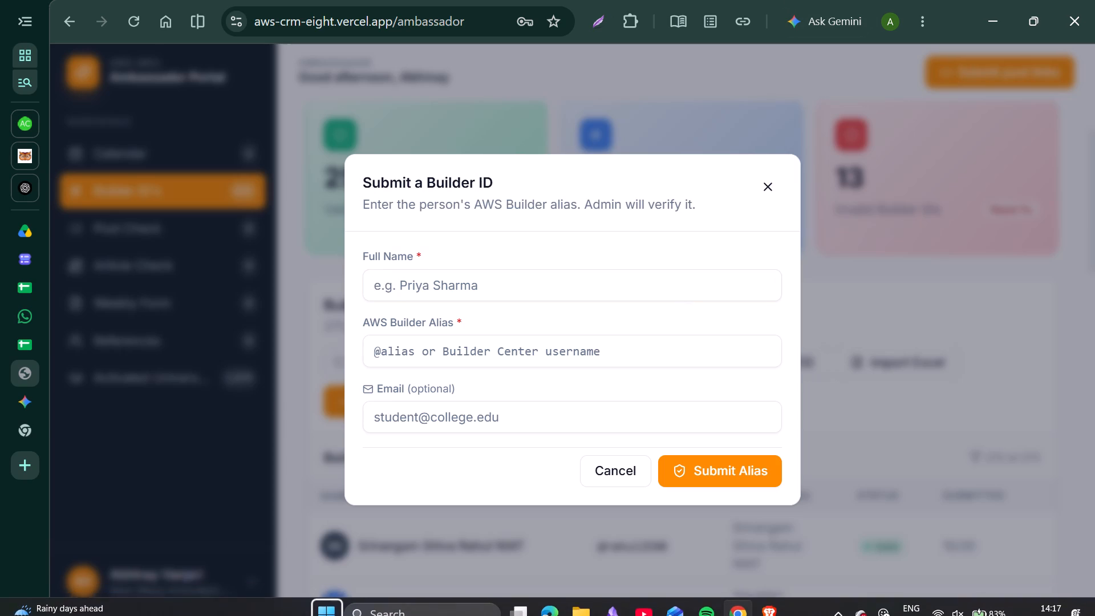
pyautogui.click(726, 273)
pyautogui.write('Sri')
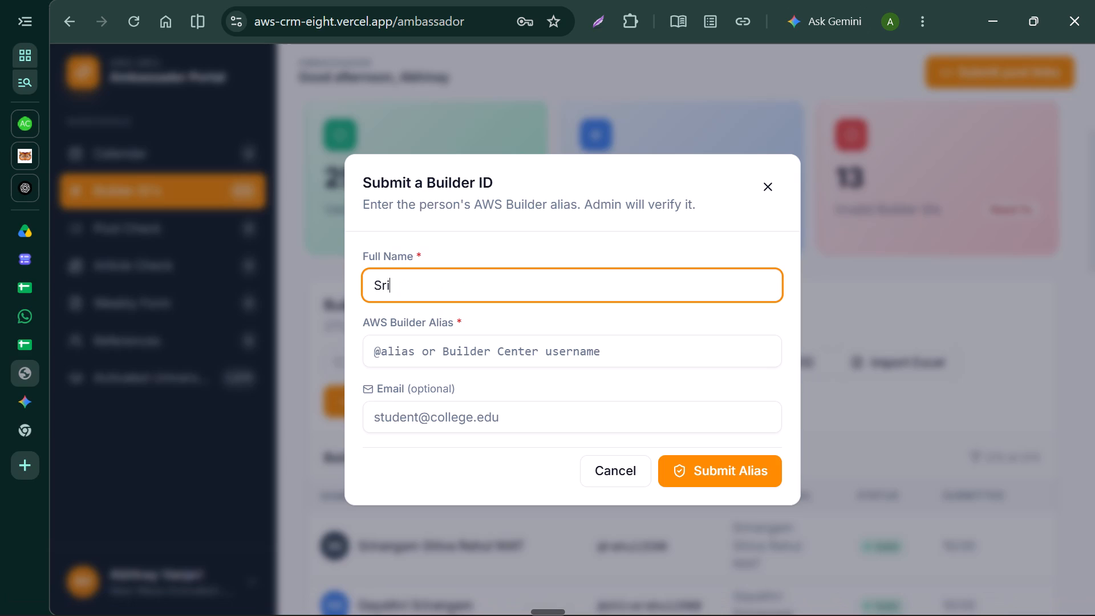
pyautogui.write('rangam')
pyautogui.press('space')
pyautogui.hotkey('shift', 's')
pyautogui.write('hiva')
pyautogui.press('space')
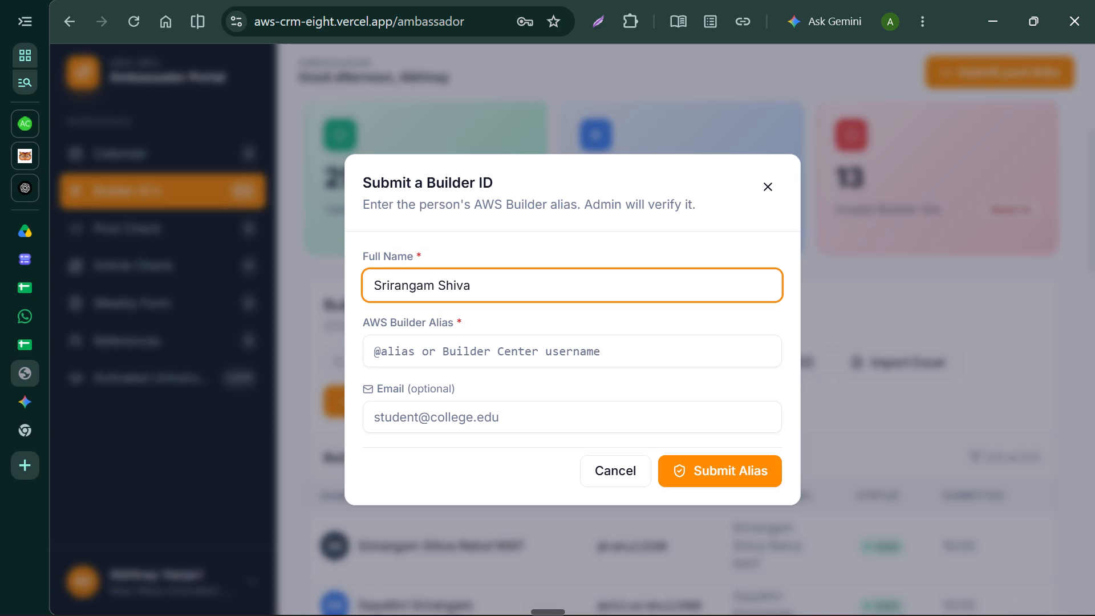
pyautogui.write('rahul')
# Enter the person's AWS Builder alias, leave the optional email empty, and submit the alias for validation.
pyautogui.click(665, 358)
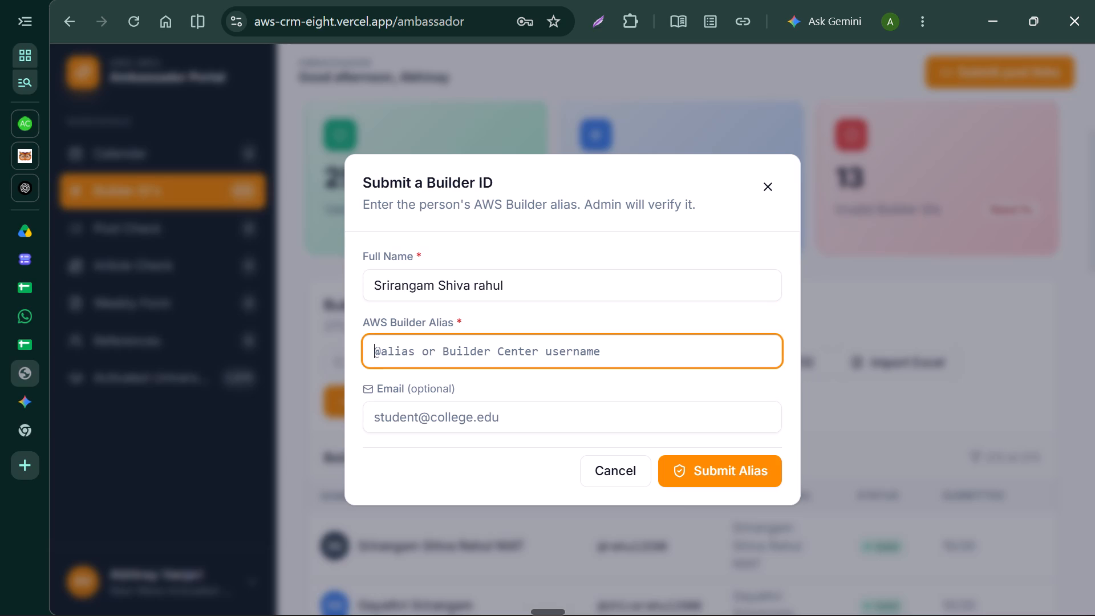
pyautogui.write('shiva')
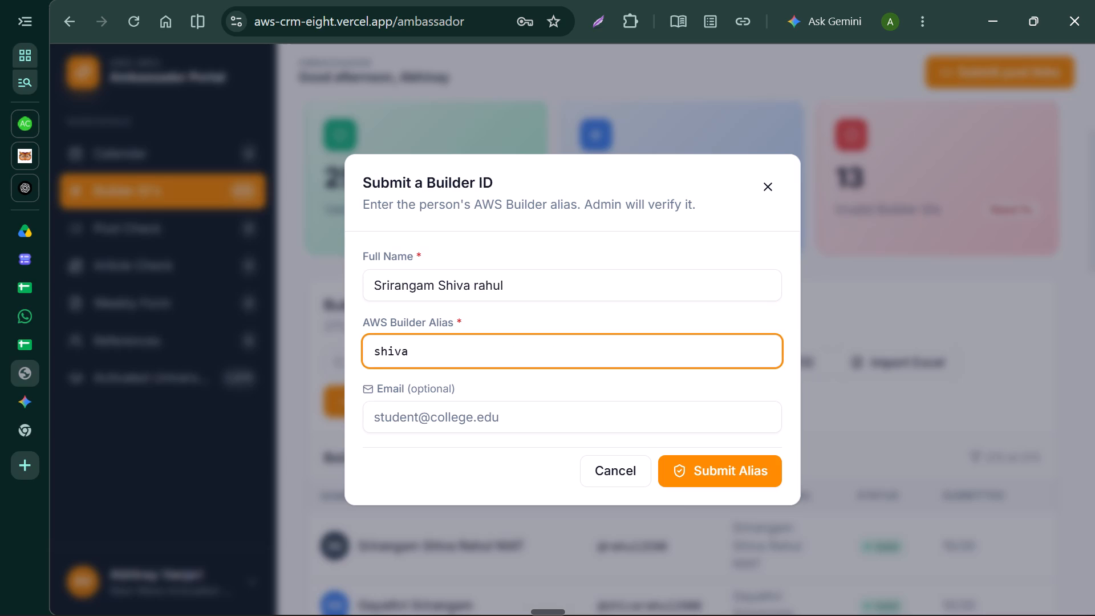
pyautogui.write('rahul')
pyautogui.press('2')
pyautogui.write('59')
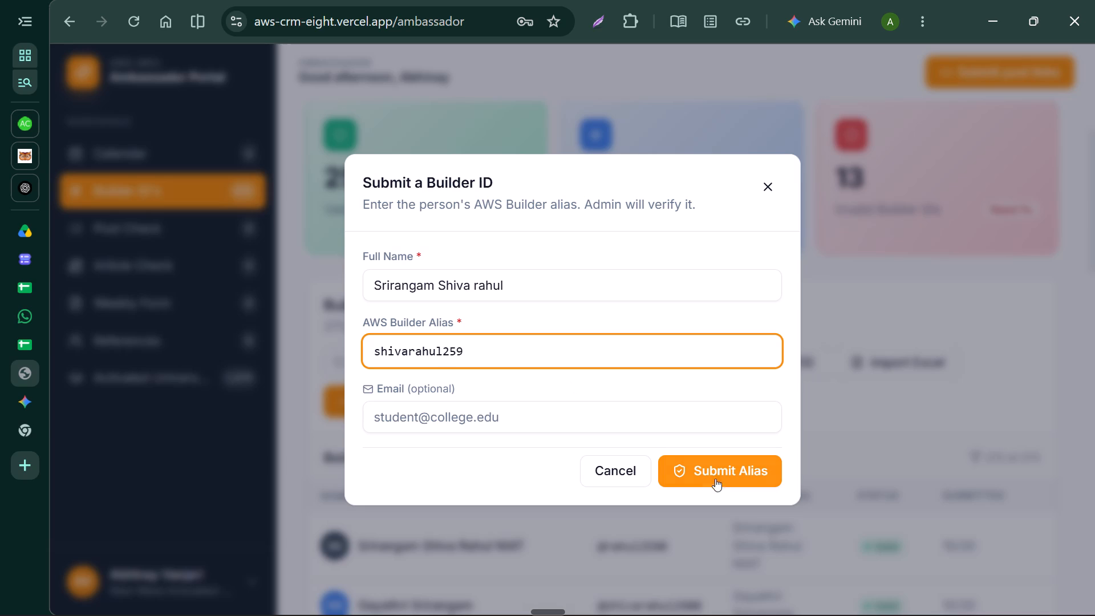
pyautogui.click(715, 473)
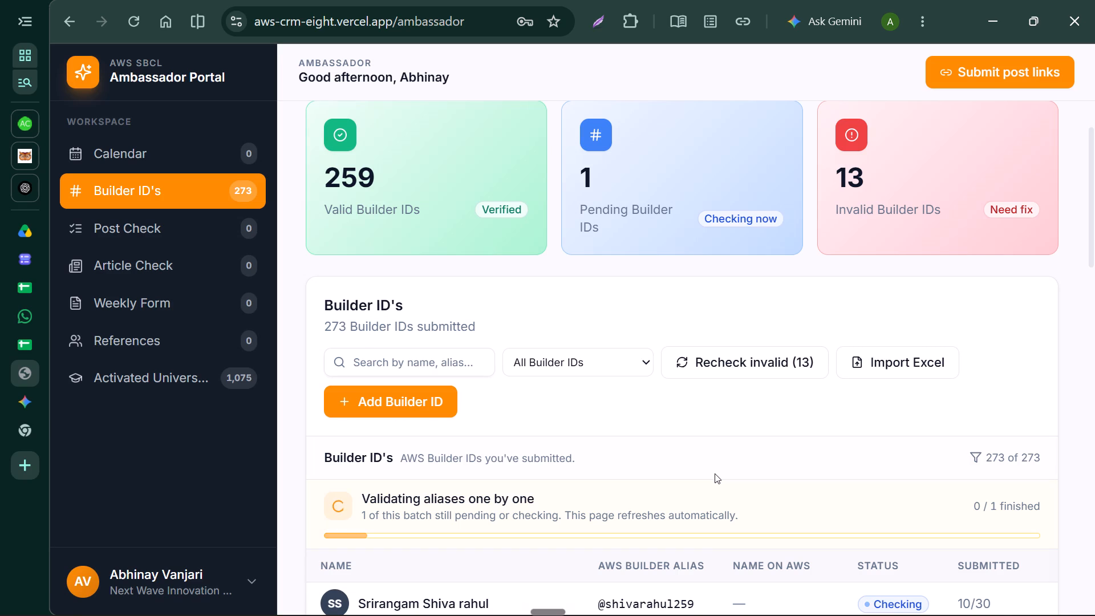
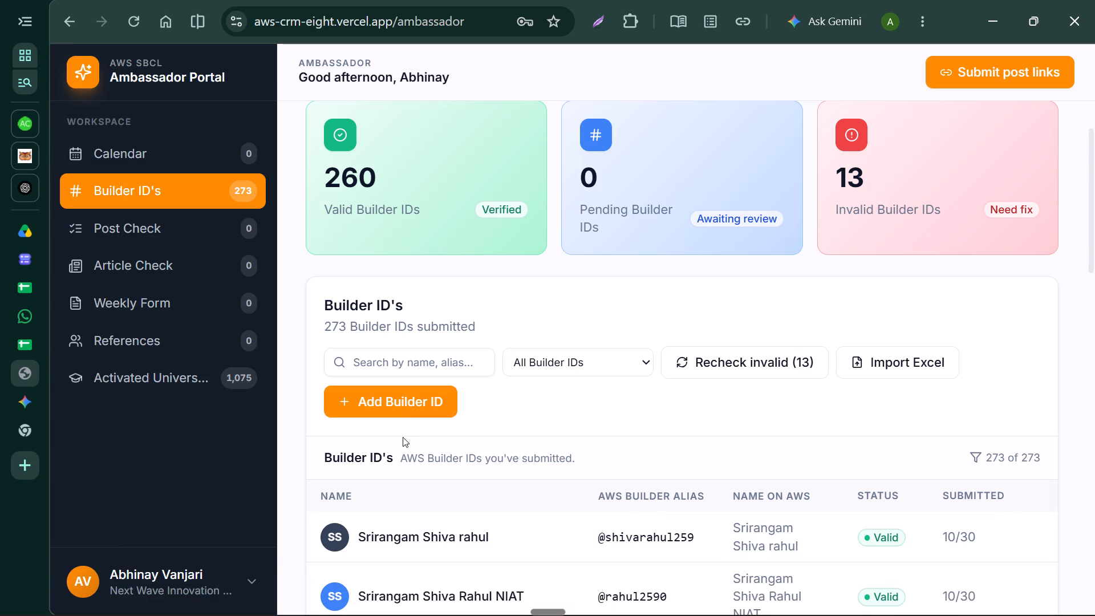
# Start a new Builder ID submission and enter the next person's full name.
pyautogui.click(384, 419)
pyautogui.click(376, 408)
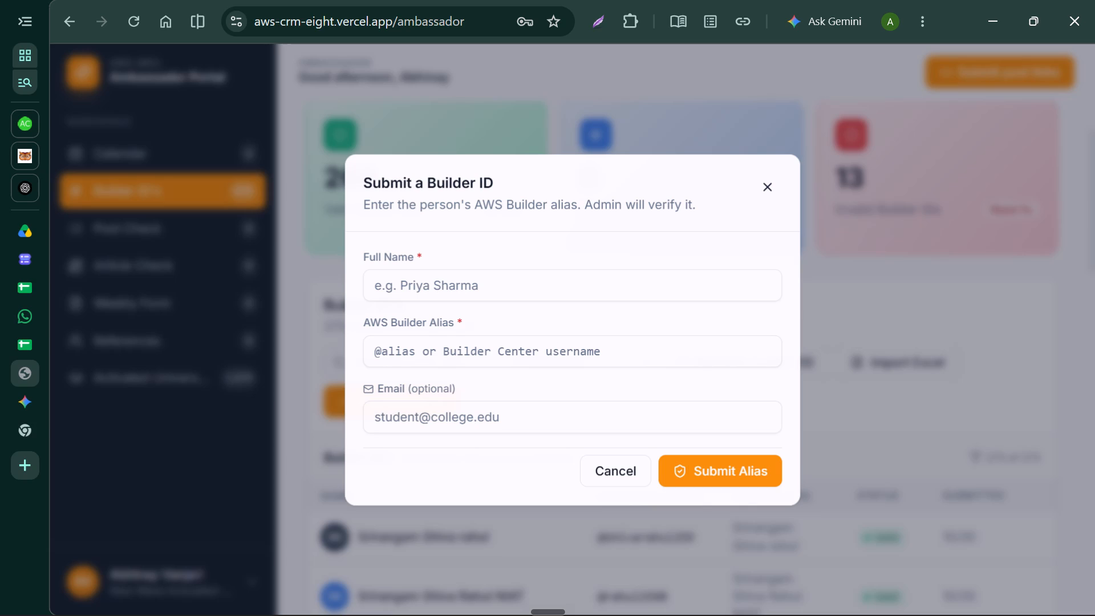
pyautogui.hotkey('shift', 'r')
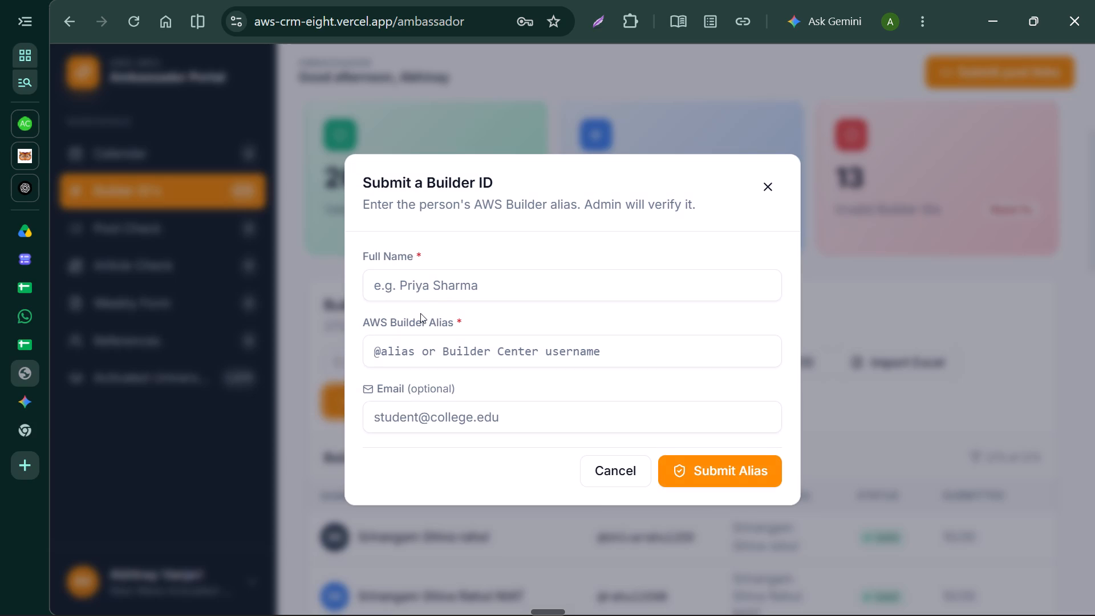
pyautogui.click(421, 297)
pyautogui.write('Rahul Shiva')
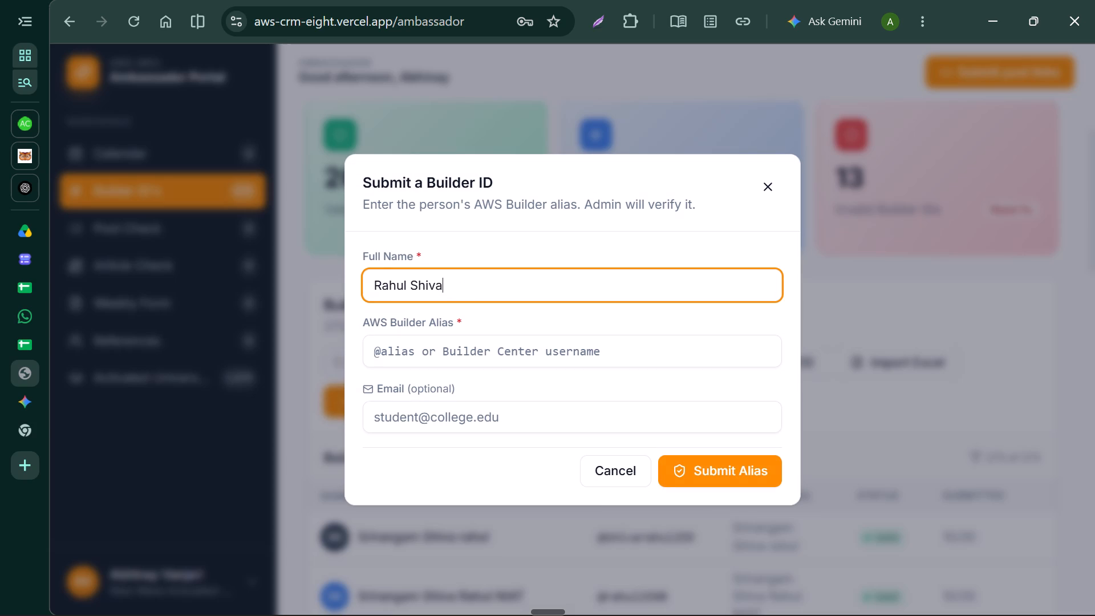
# Enter the person's AWS Builder alias, leave the optional email empty, and submit the alias for validation.
pyautogui.click(453, 355)
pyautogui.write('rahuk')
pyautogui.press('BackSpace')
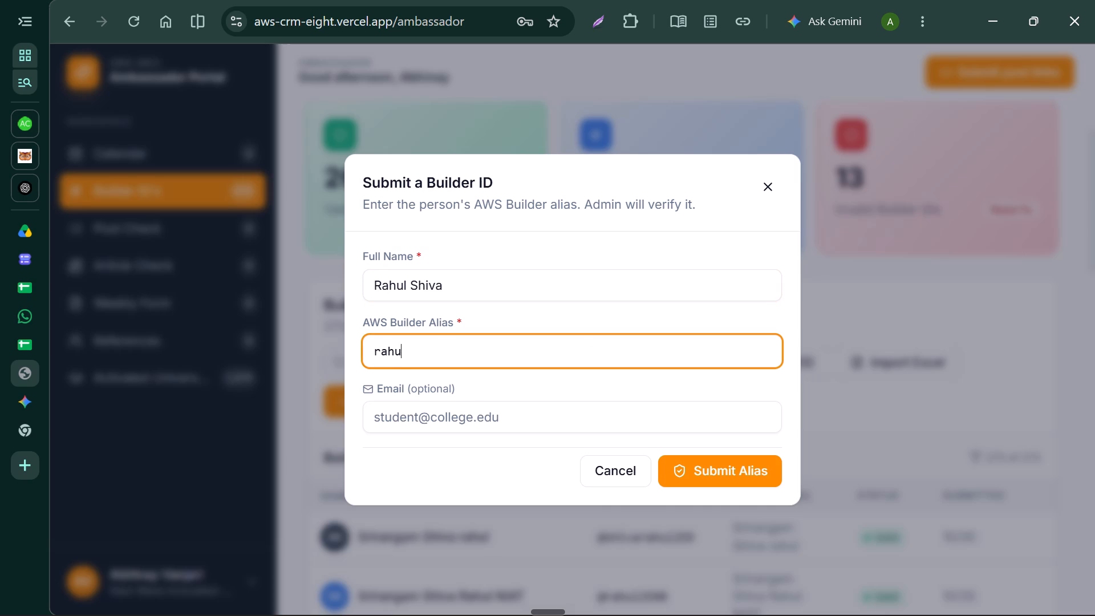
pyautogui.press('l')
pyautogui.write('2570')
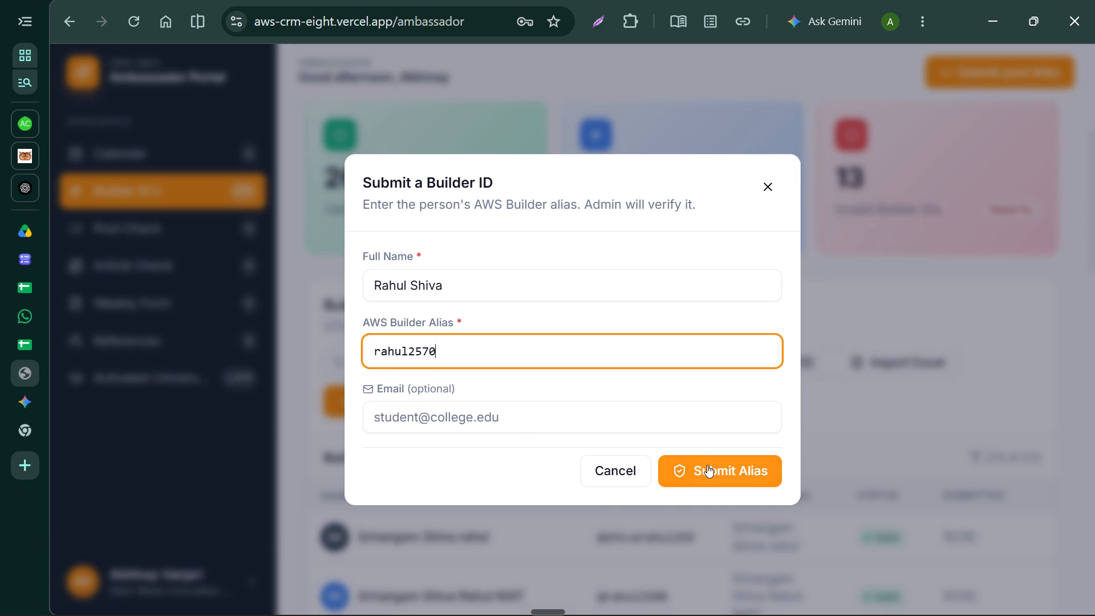
pyautogui.click(707, 465)
pyautogui.scroll(2, 642, 428)
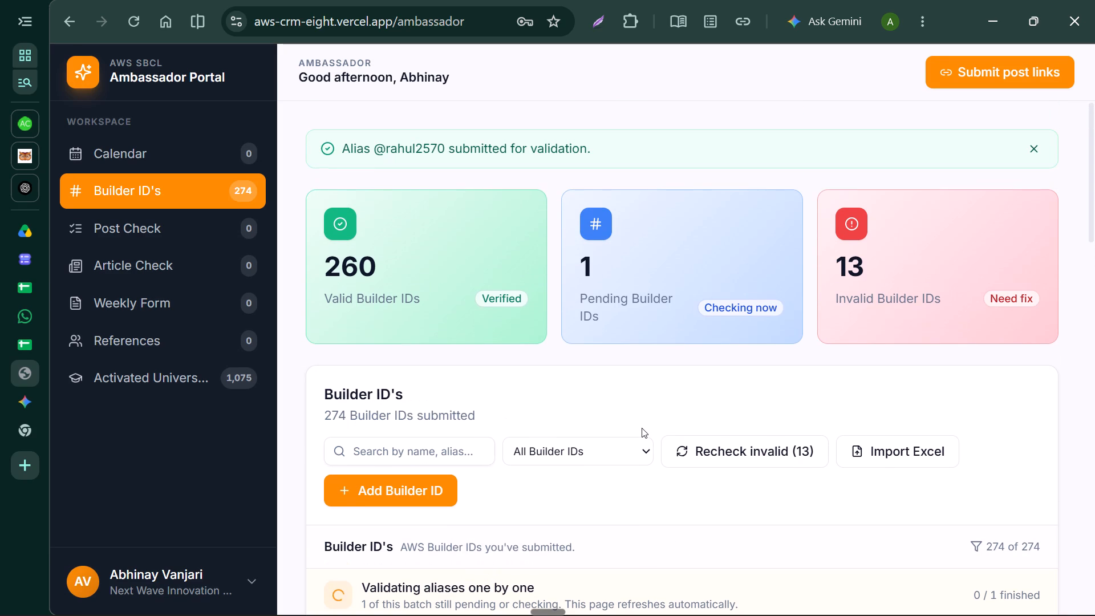
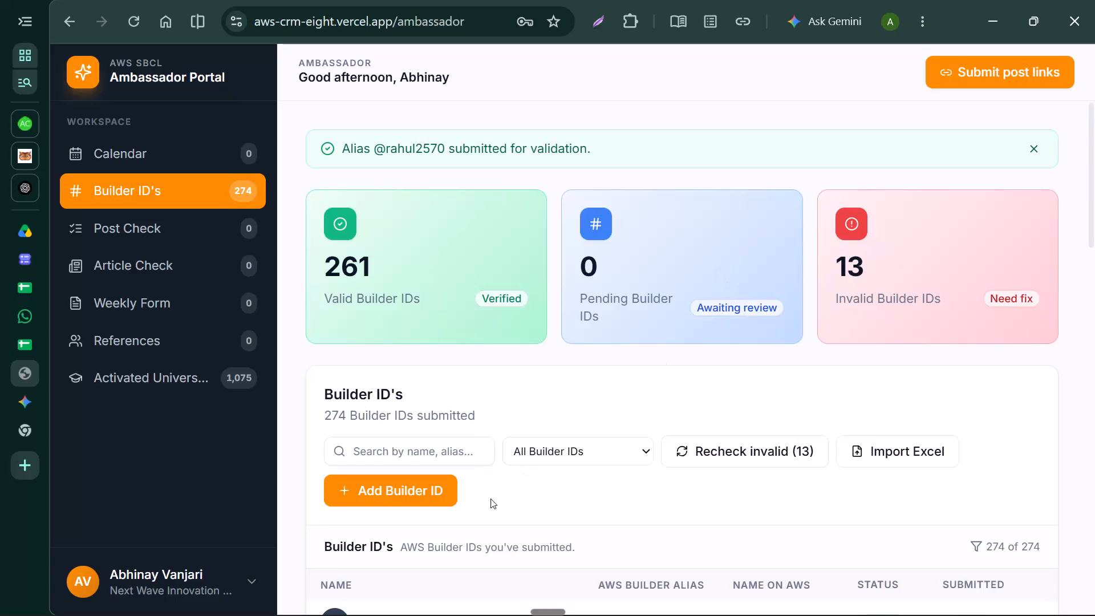
# Start another Builder ID submission and enter the next person's full name in capital letters.
pyautogui.click(430, 499)
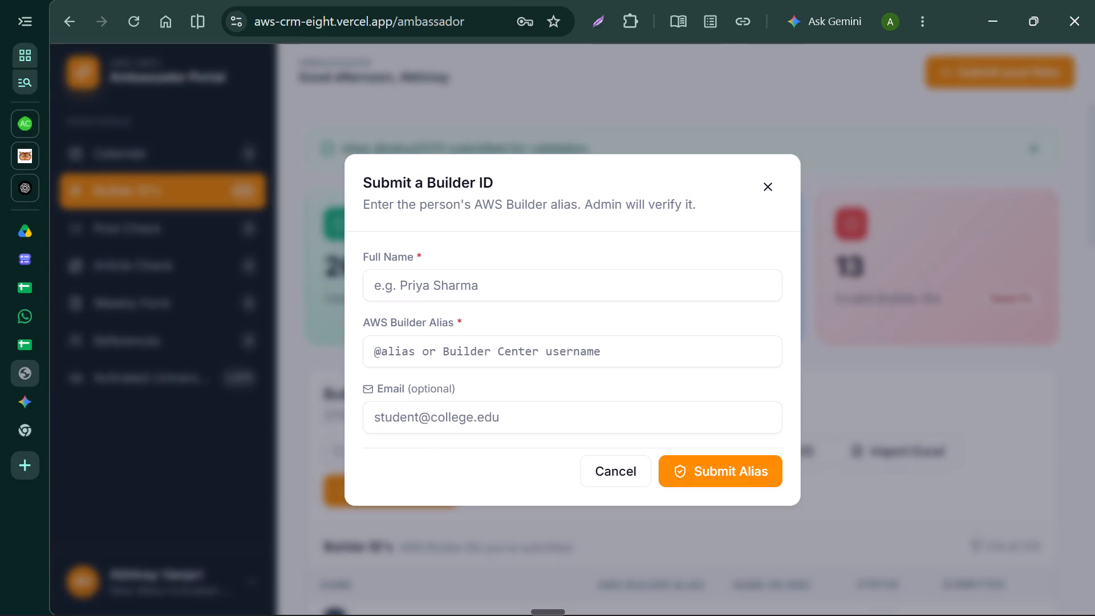
pyautogui.click(426, 282)
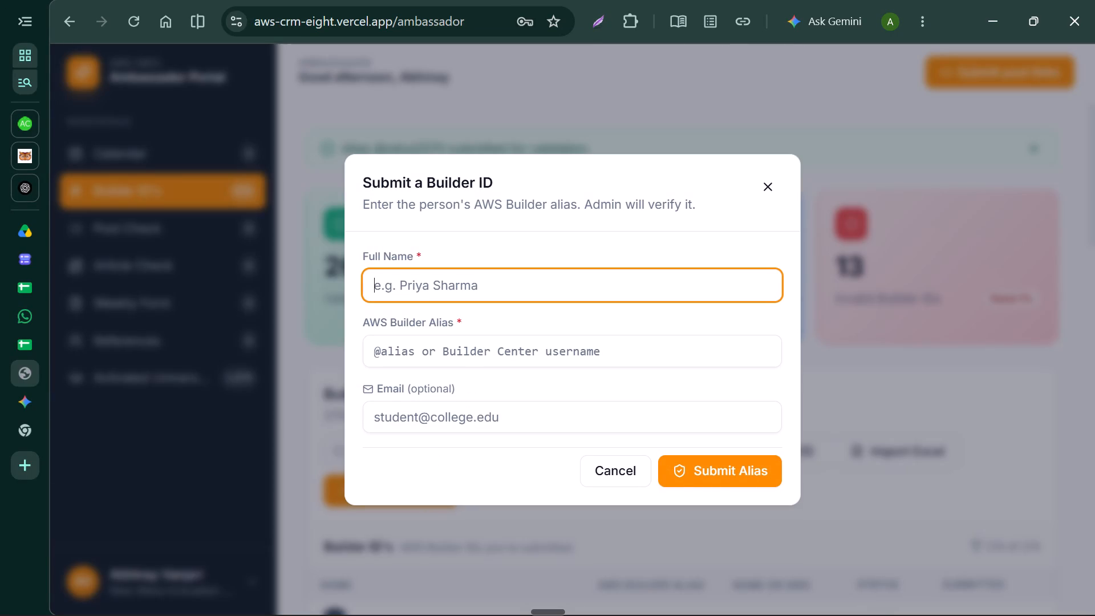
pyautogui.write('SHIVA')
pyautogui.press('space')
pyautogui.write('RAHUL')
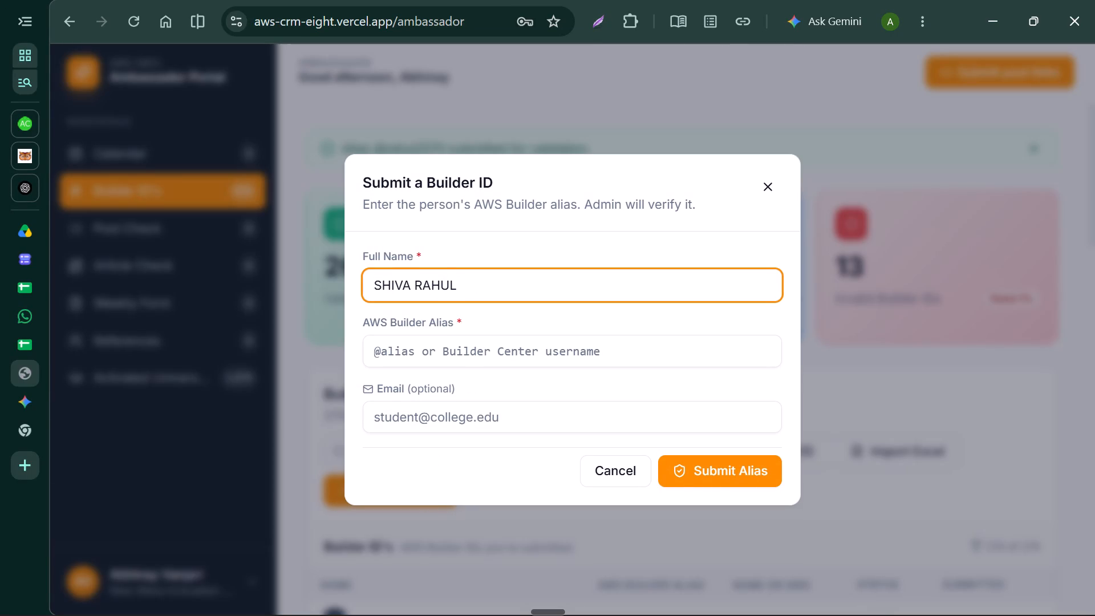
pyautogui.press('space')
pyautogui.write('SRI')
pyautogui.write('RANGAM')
# Enter this person's AWS Builder alias, leave the optional email empty, and submit the alias for validation.
pyautogui.click(522, 359)
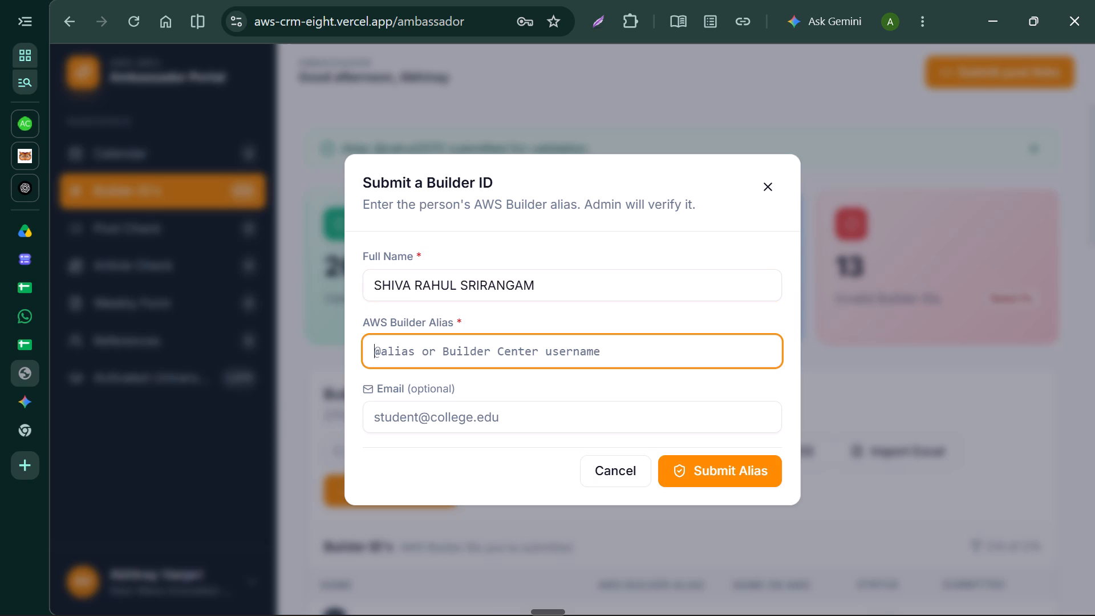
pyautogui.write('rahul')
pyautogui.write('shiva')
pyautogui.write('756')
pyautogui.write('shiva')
pyautogui.click(735, 469)
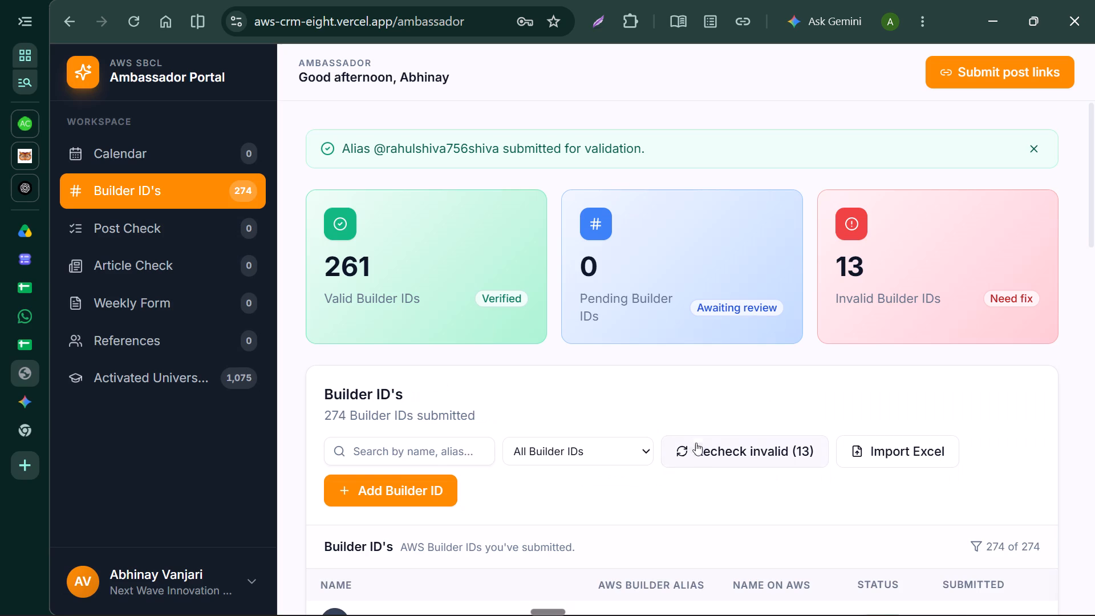
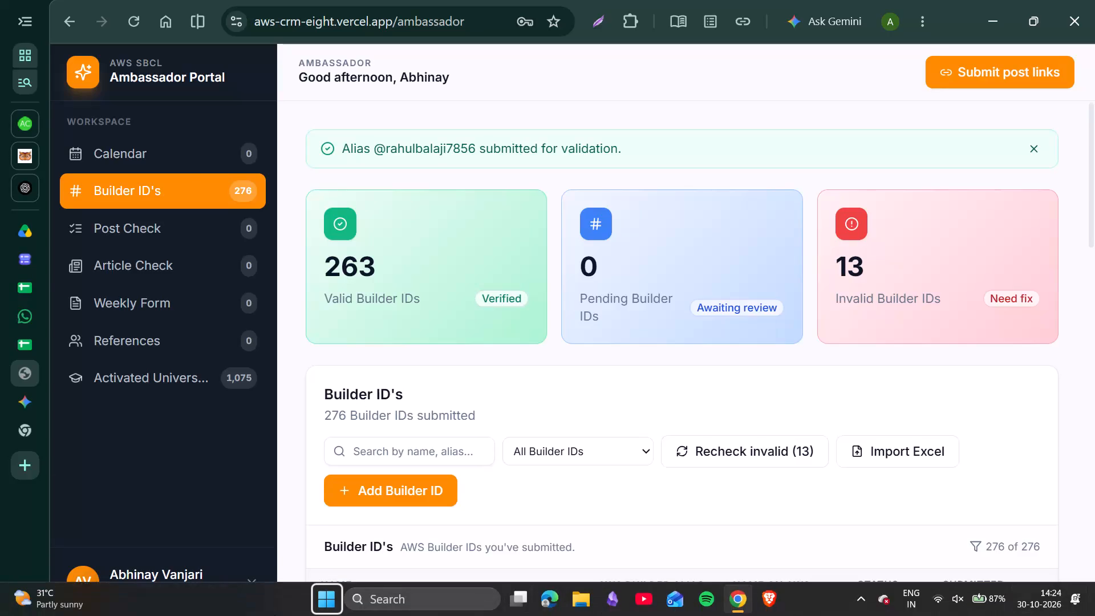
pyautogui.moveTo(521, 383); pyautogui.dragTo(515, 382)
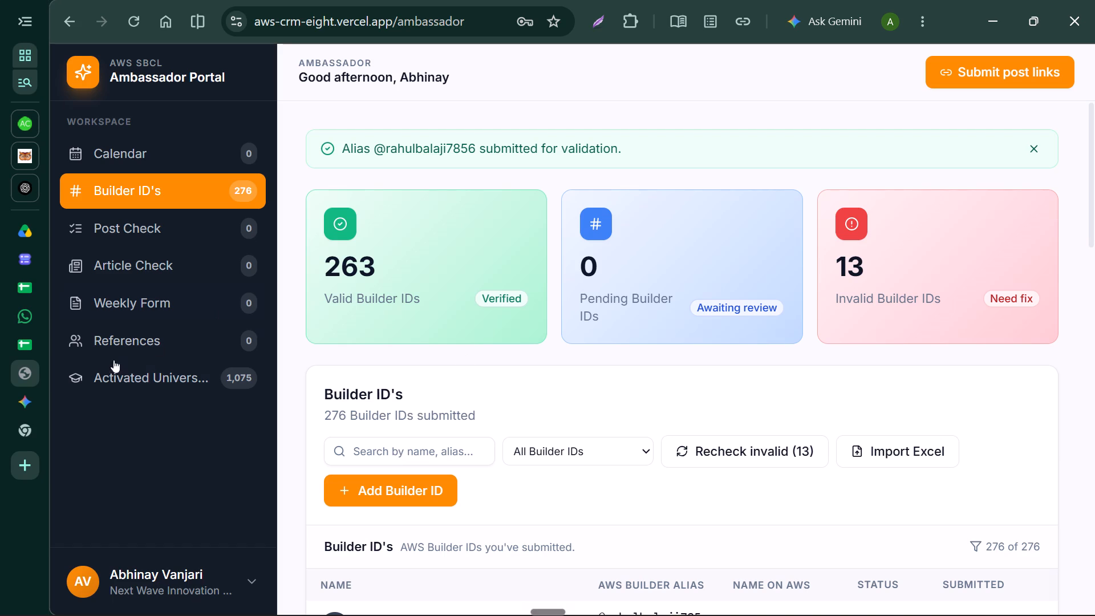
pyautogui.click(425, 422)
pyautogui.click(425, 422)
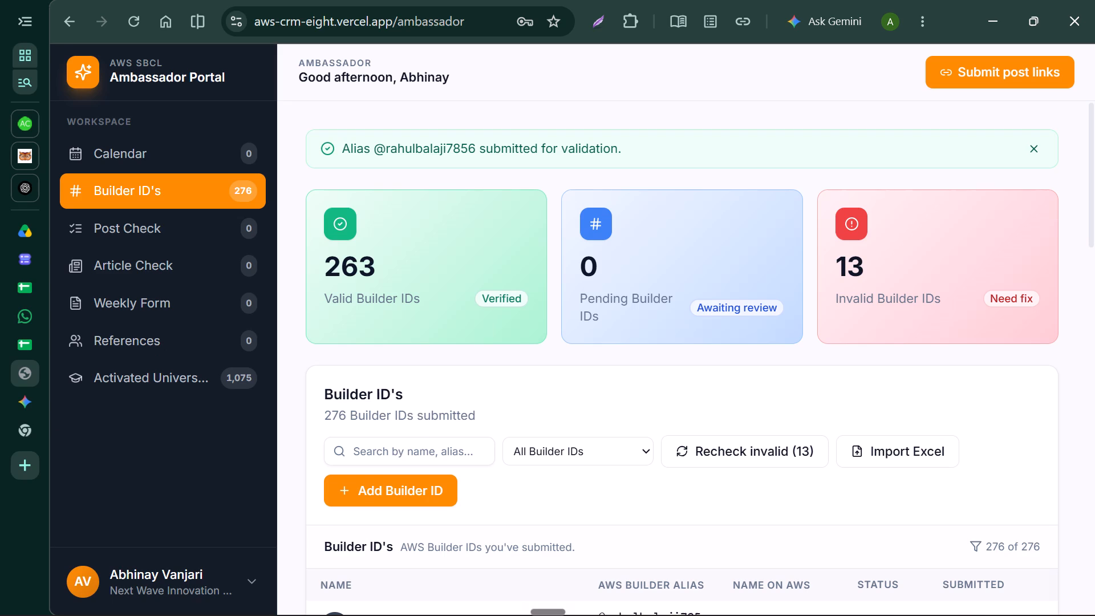
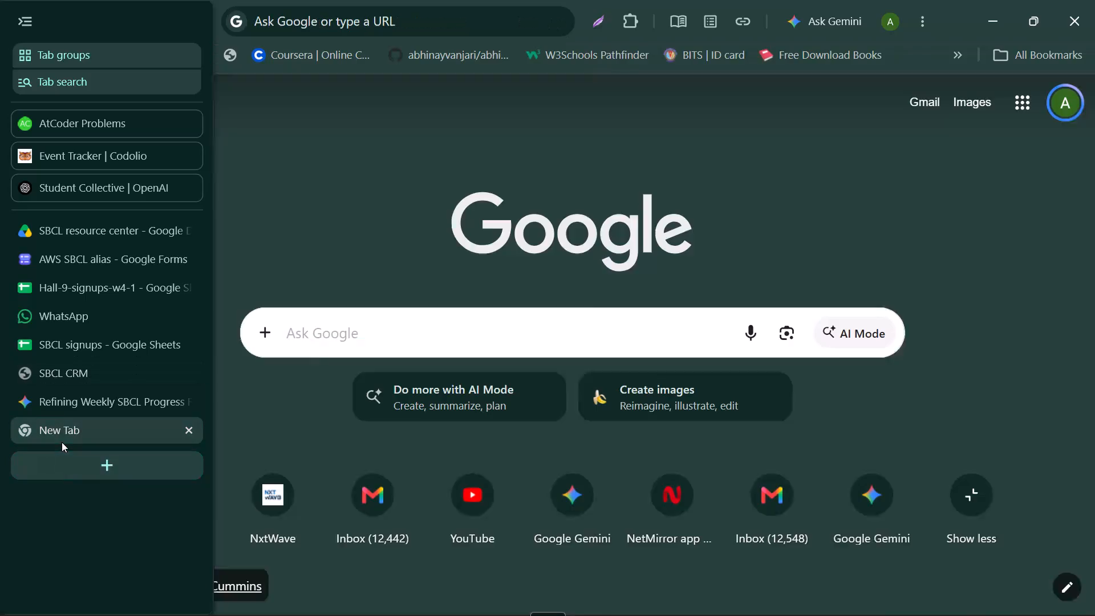
# Open the NoLogin text-sharing page at nologin.in/abhinay in the empty new tab.
pyautogui.click(325, 27)
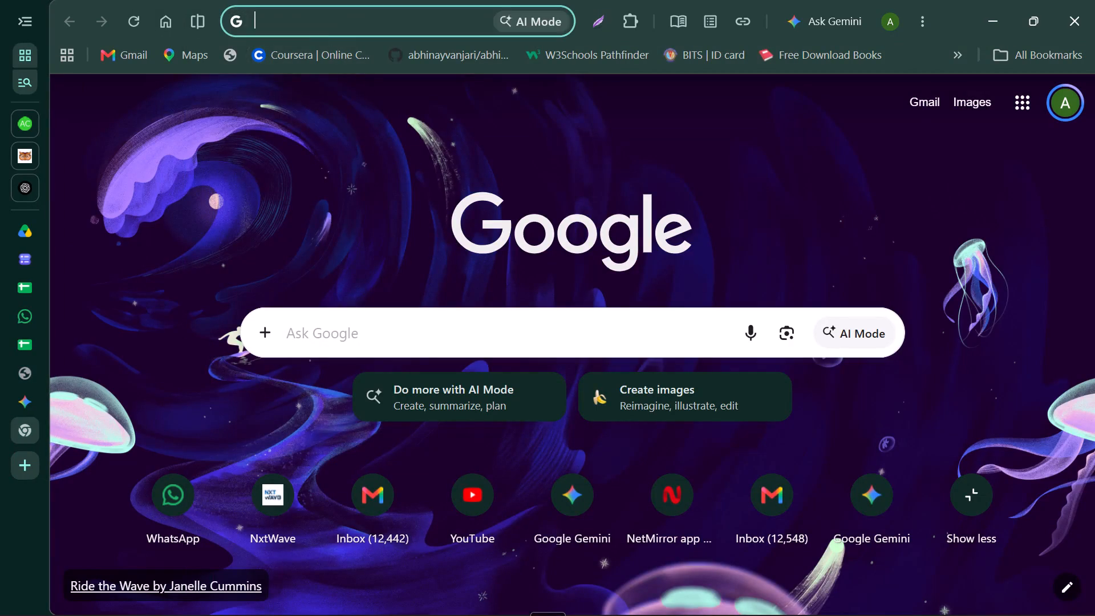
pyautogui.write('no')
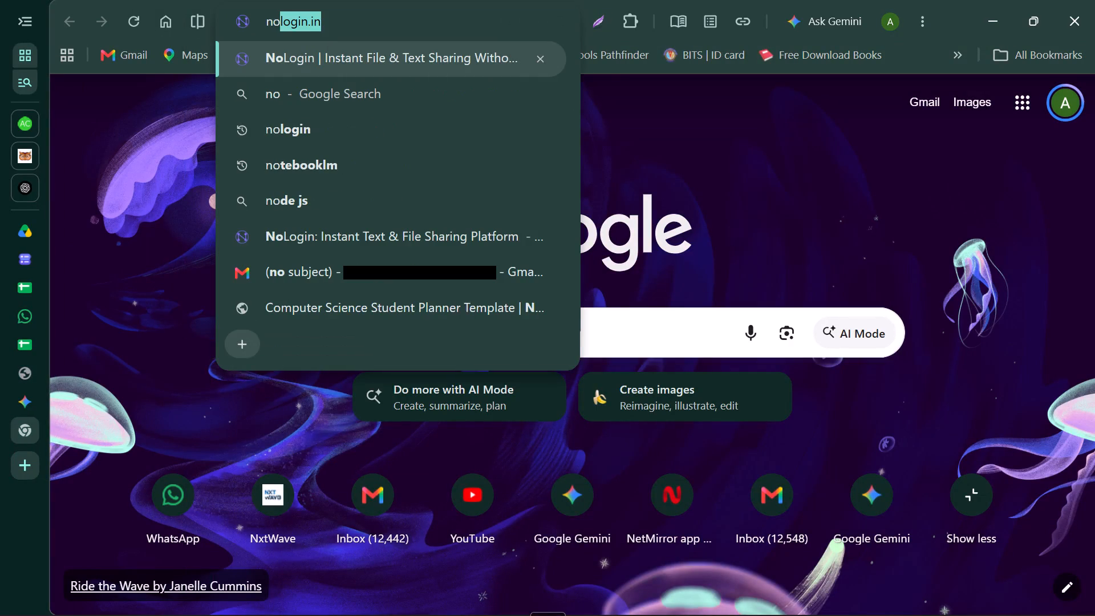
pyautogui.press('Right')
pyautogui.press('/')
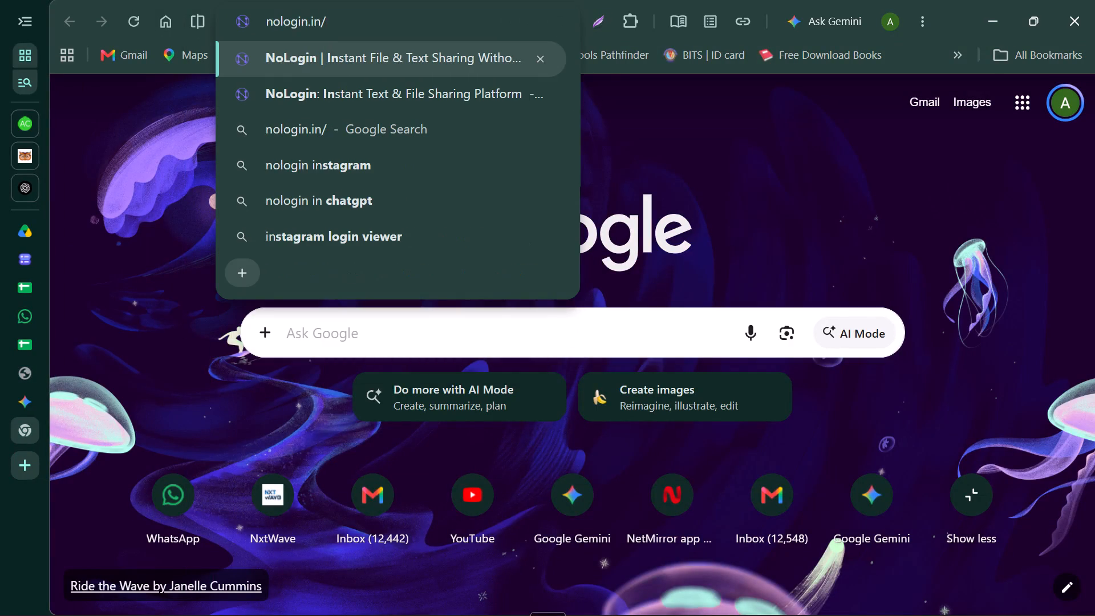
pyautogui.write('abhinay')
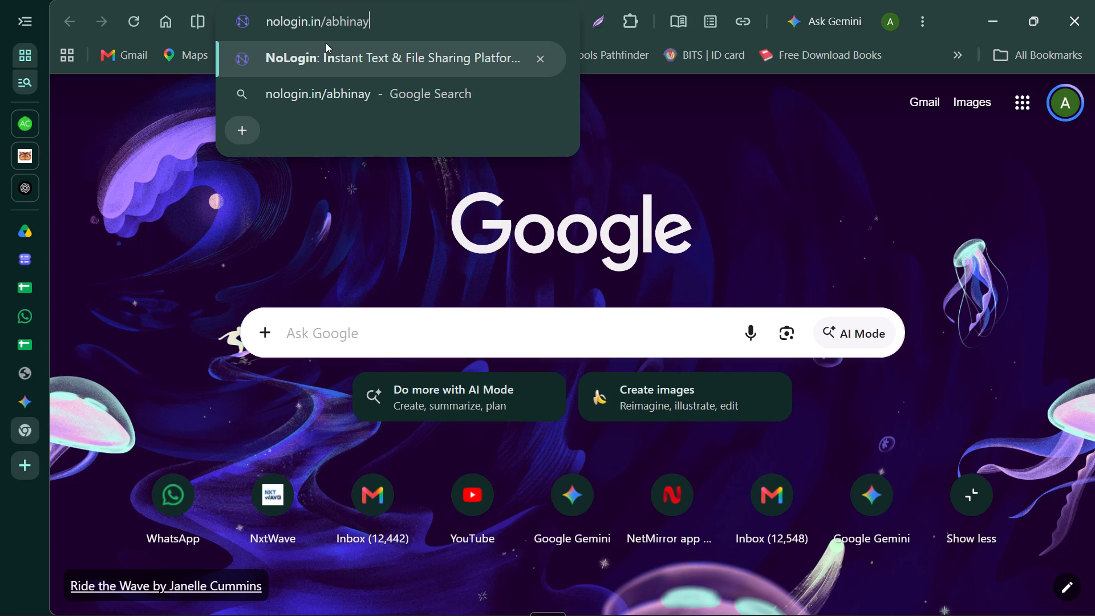
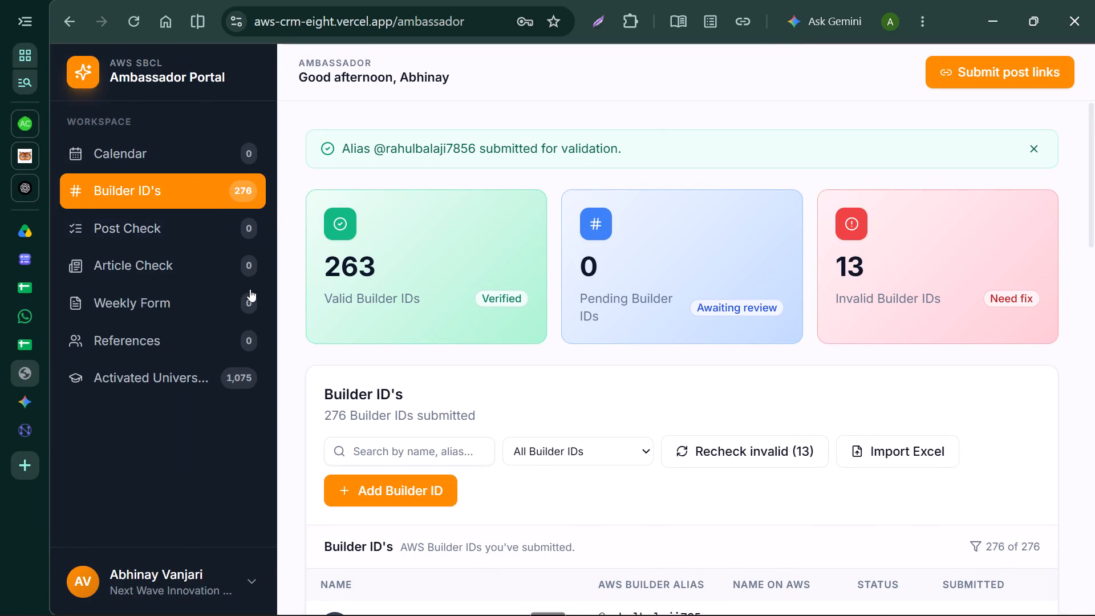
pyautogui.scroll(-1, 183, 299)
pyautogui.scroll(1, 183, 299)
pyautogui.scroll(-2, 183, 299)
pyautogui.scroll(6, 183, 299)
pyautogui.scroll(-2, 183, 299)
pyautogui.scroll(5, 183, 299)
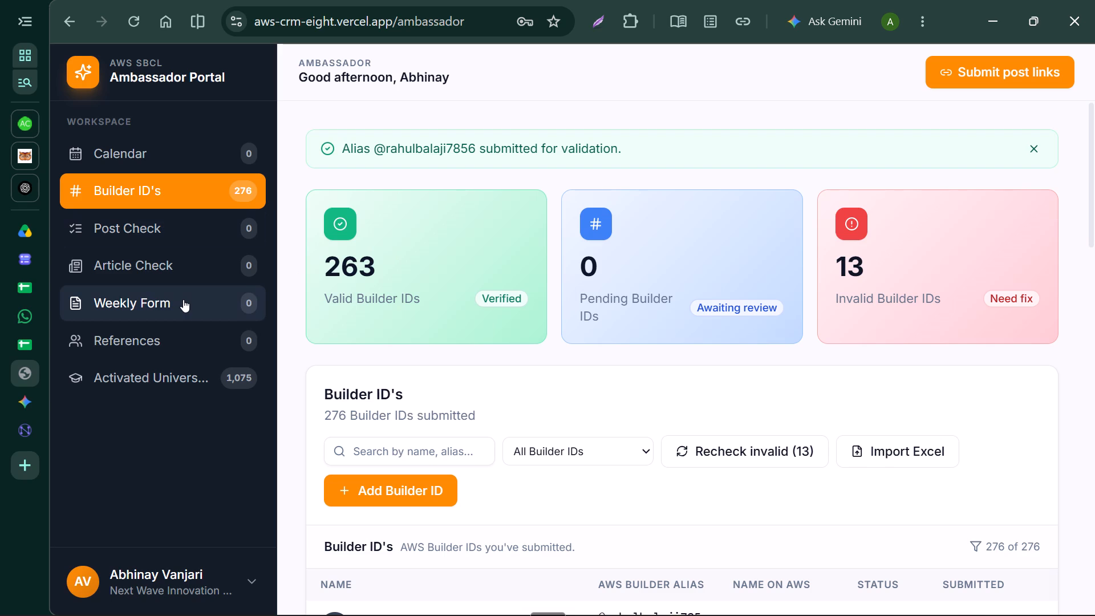
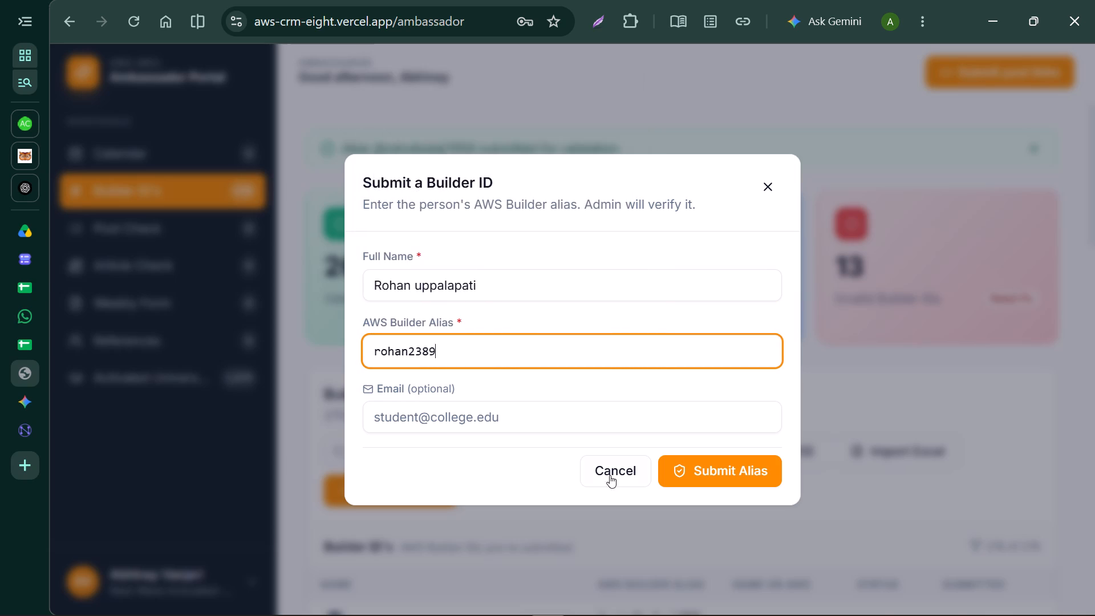
pyautogui.click(726, 476)
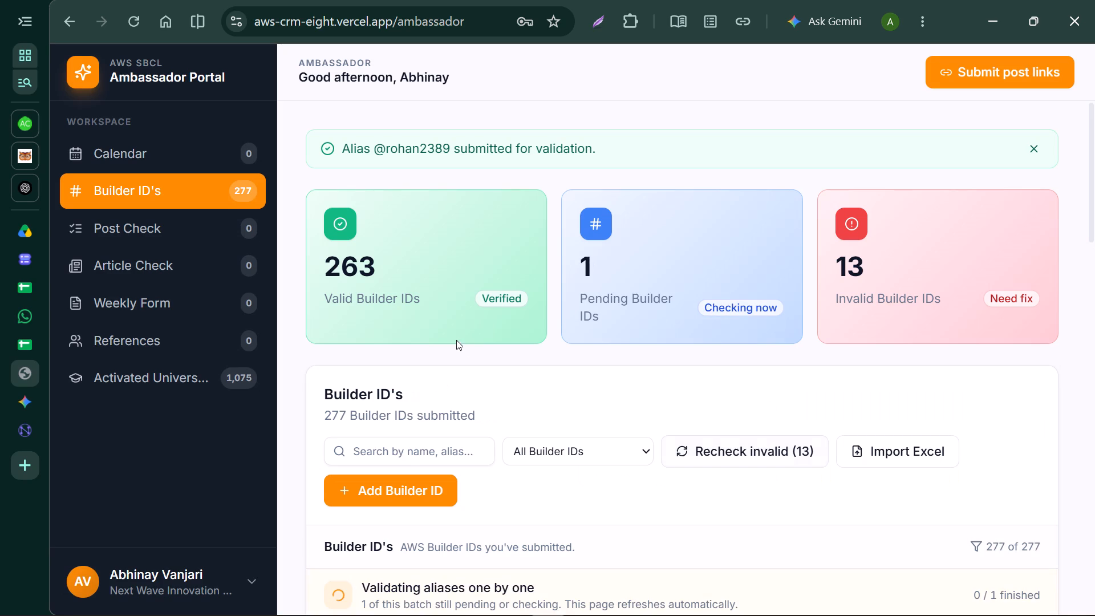
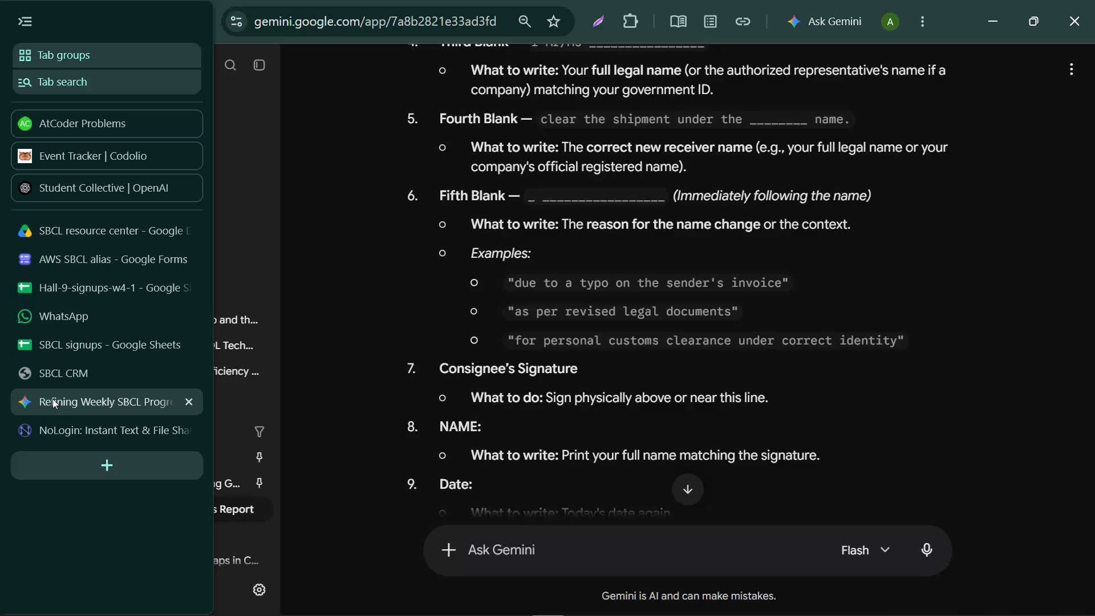
# Start another Builder ID submission in the Ambassador Portal and fill in the full name with the previously copied name from the clipboard history.
pyautogui.click(73, 367)
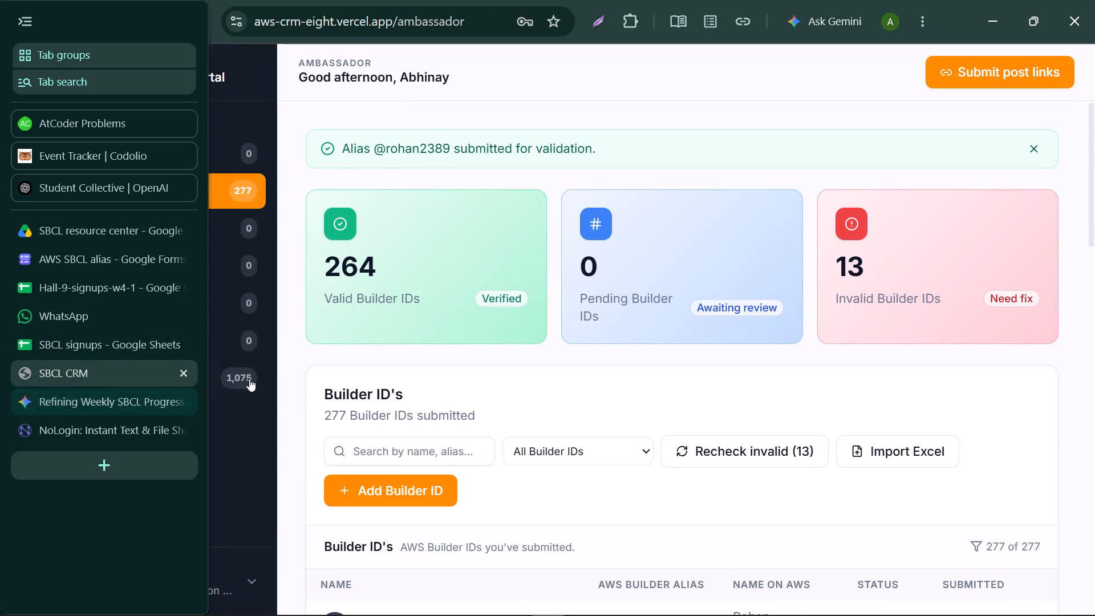
pyautogui.click(371, 495)
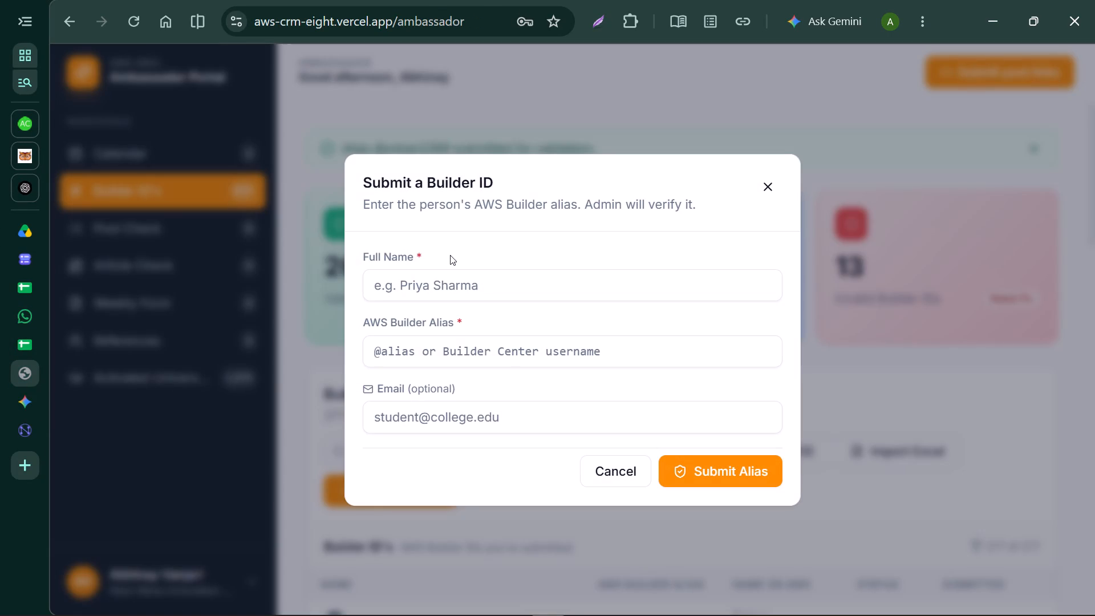
pyautogui.click(450, 255)
pyautogui.click(436, 273)
pyautogui.press('super+v')
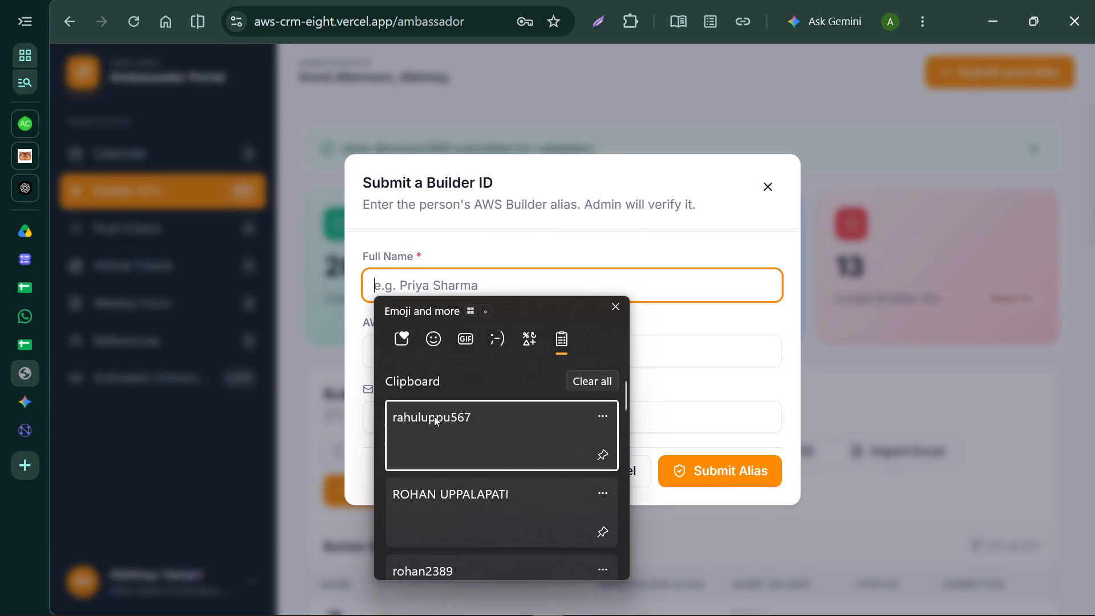
pyautogui.click(421, 500)
pyautogui.hotkey('ctrl', 'v')
pyautogui.click(423, 343)
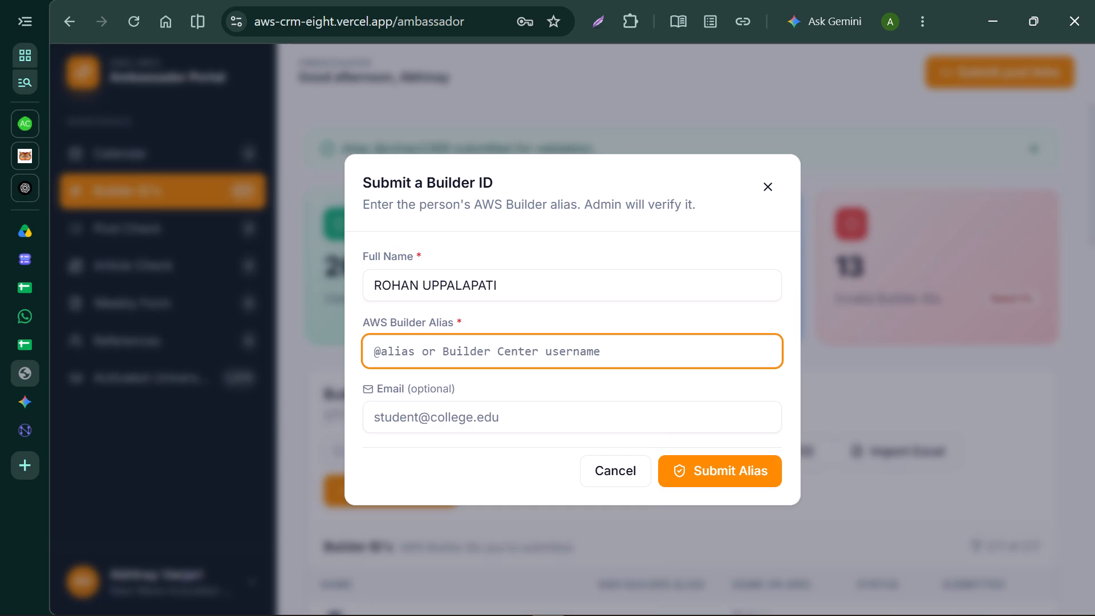
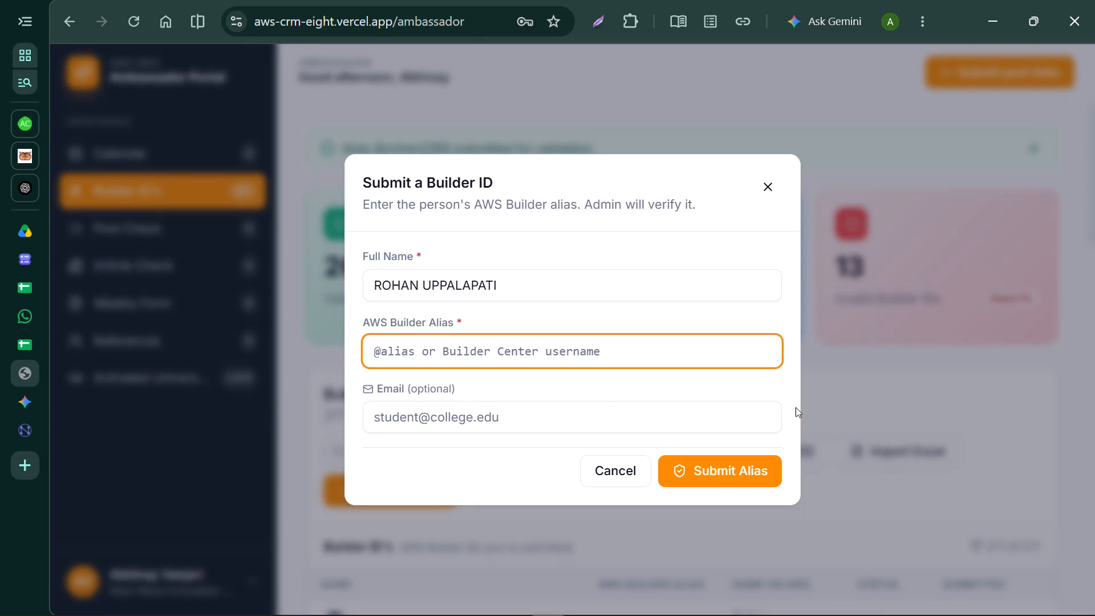
# Fill in the AWS Builder alias with the most recently copied alias from the clipboard history, submit it, and check its validation status.
pyautogui.press('super+v')
pyautogui.click(491, 206)
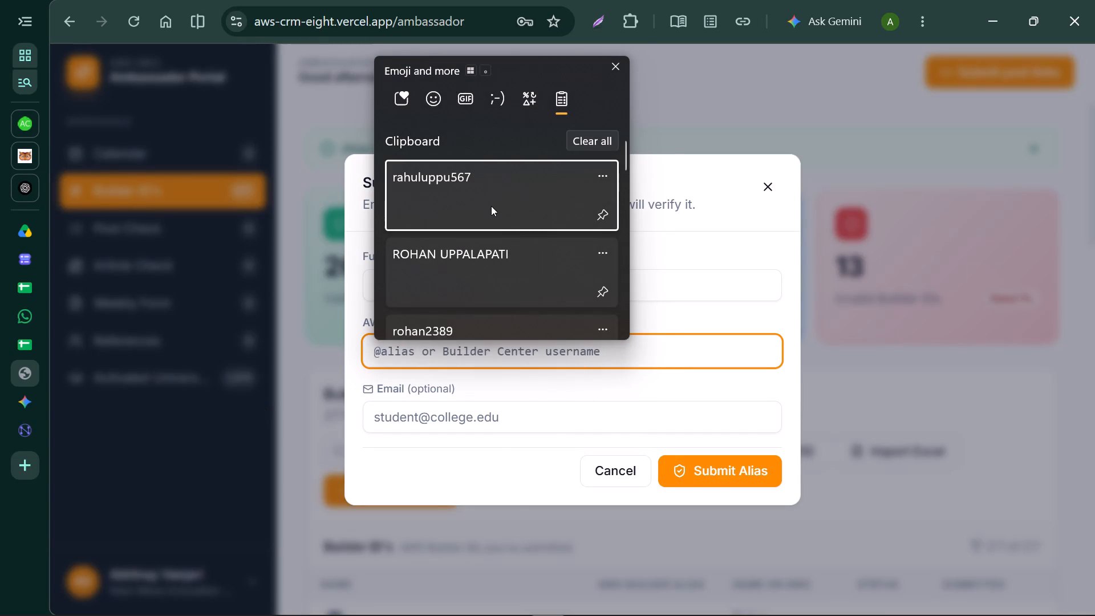
pyautogui.hotkey('ctrl', 'v')
pyautogui.press('BackSpace')
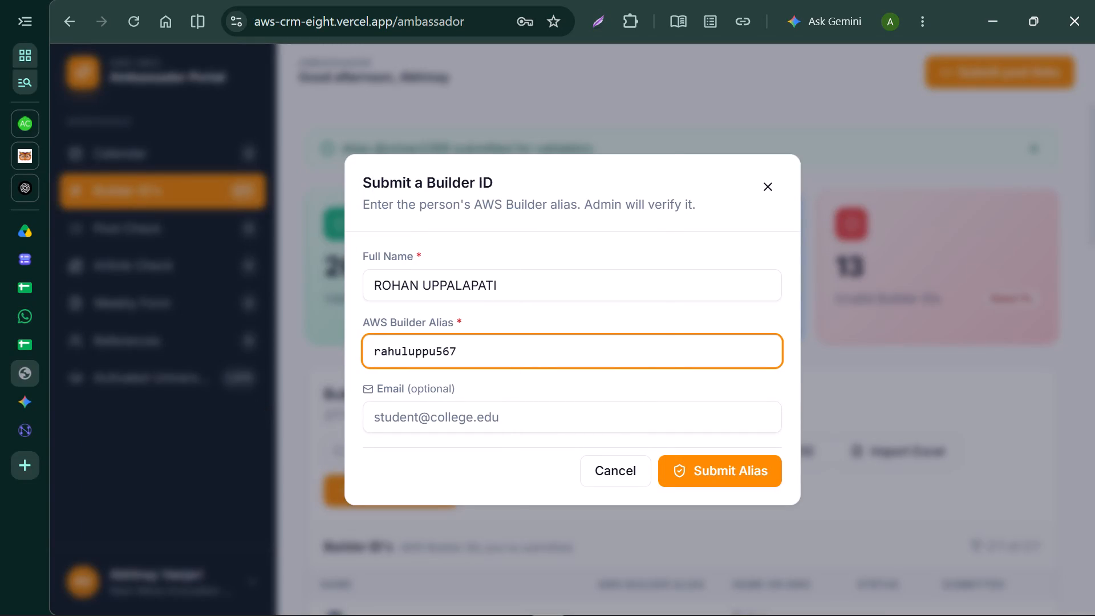
pyautogui.click(707, 472)
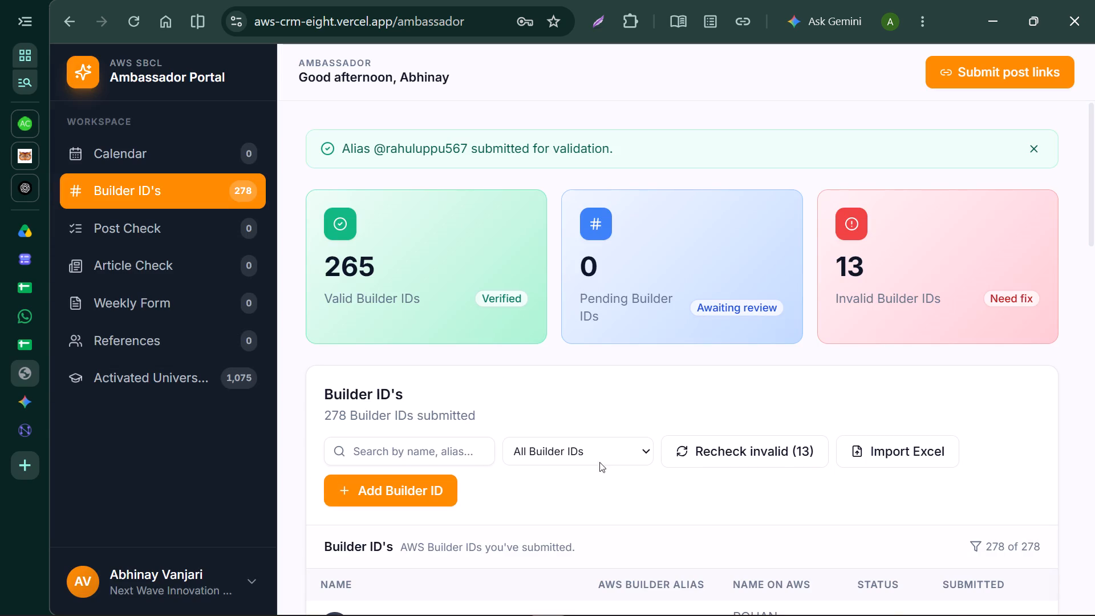
pyautogui.scroll(-2, 431, 352)
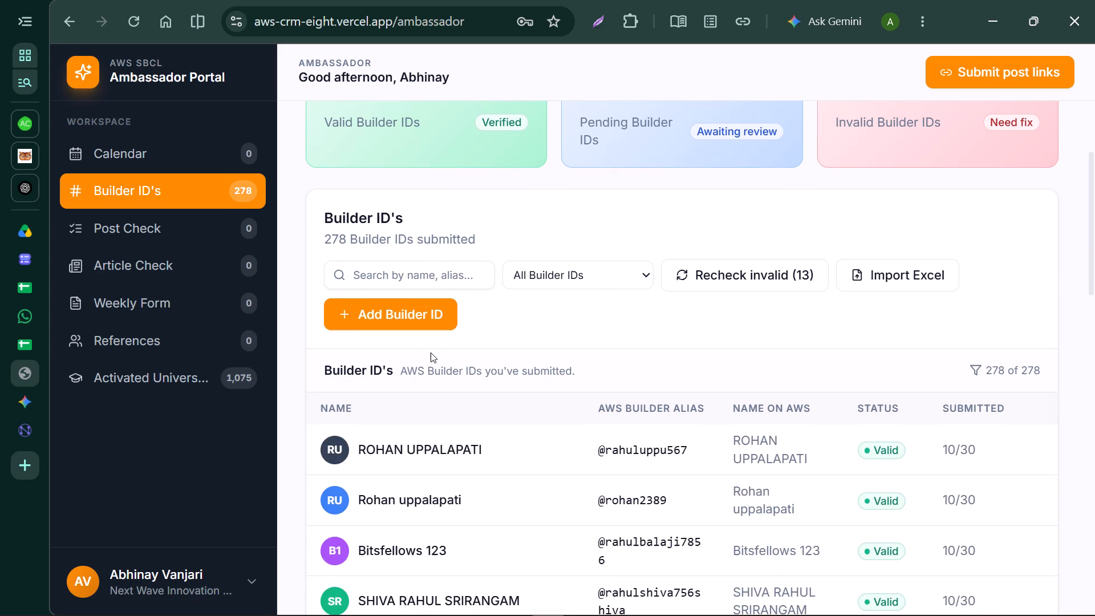
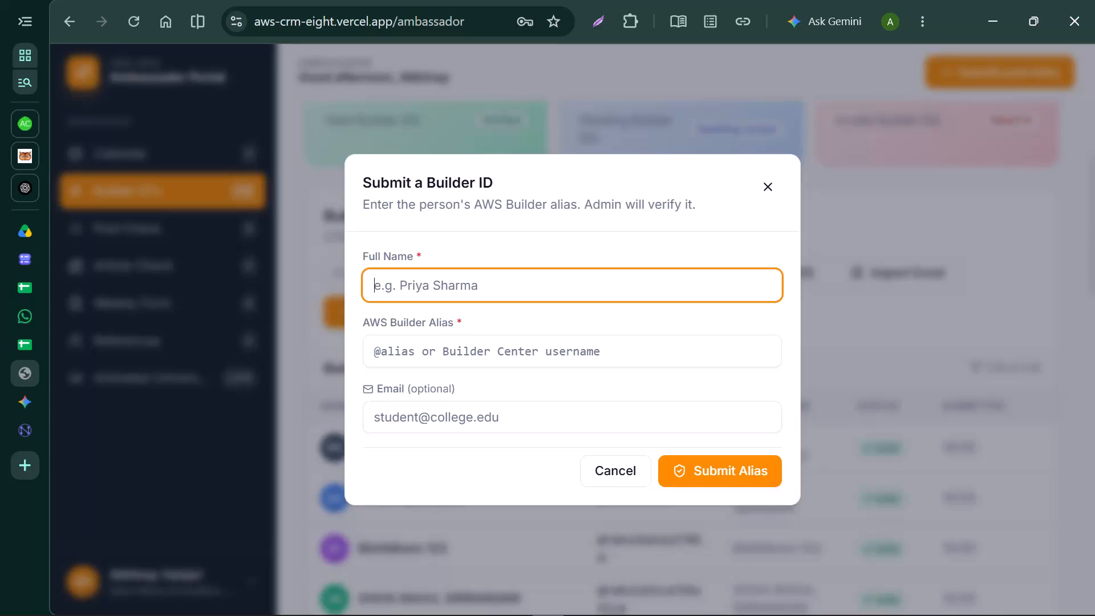
# Fill in the full name with the second most recent clipboard entry and the AWS Builder alias with the latest one, submit, and check validation.
pyautogui.press('super+v')
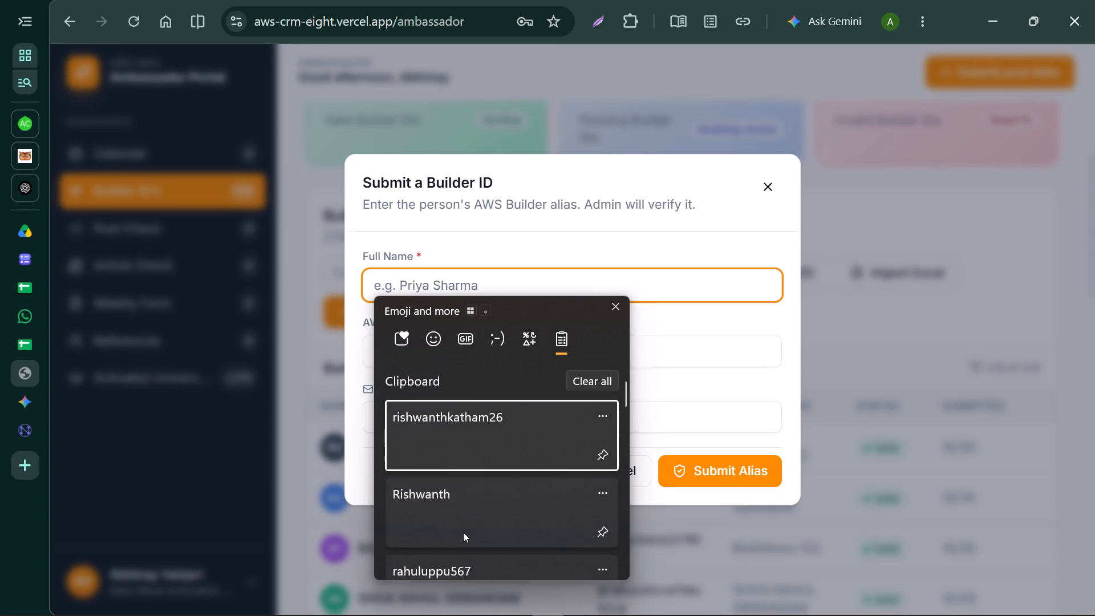
pyautogui.click(463, 532)
pyautogui.hotkey('ctrl', 'v')
pyautogui.click(442, 348)
pyautogui.press('super+v')
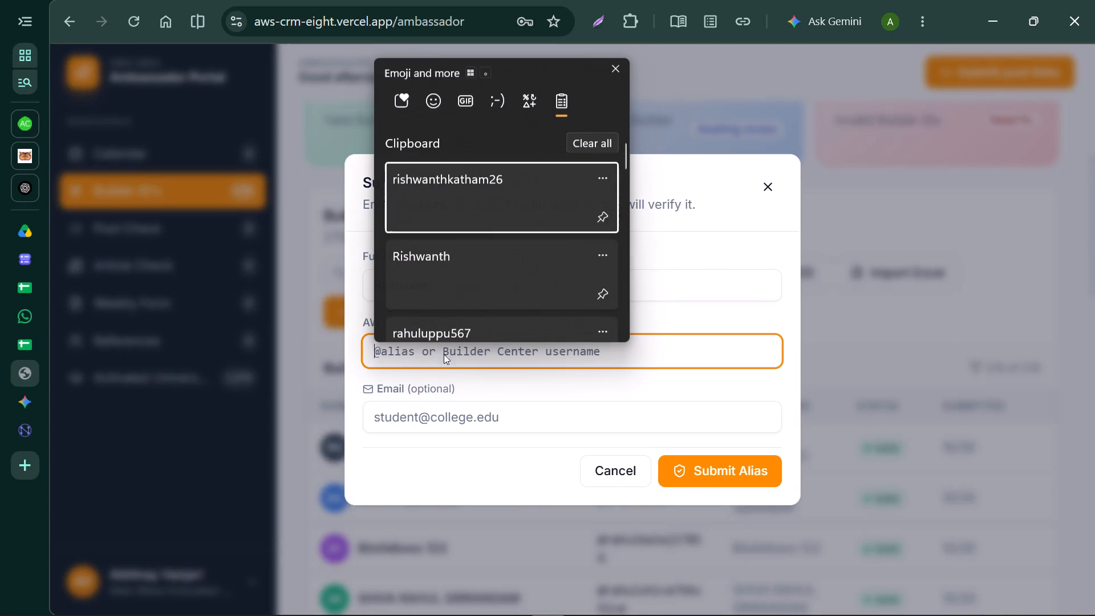
pyautogui.click(453, 222)
pyautogui.hotkey('ctrl', 'v')
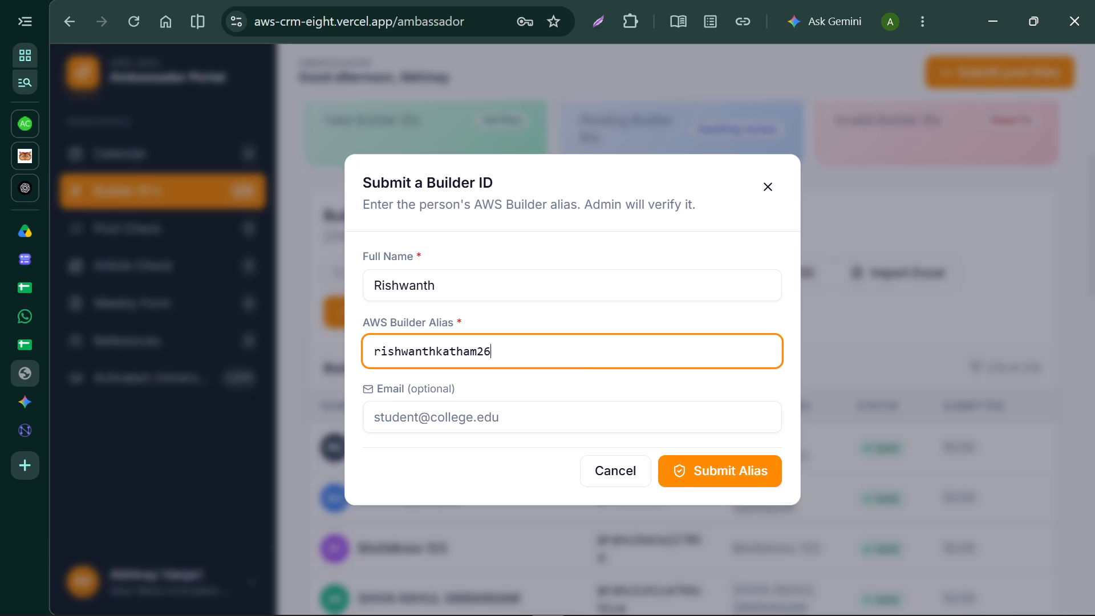
pyautogui.click(727, 475)
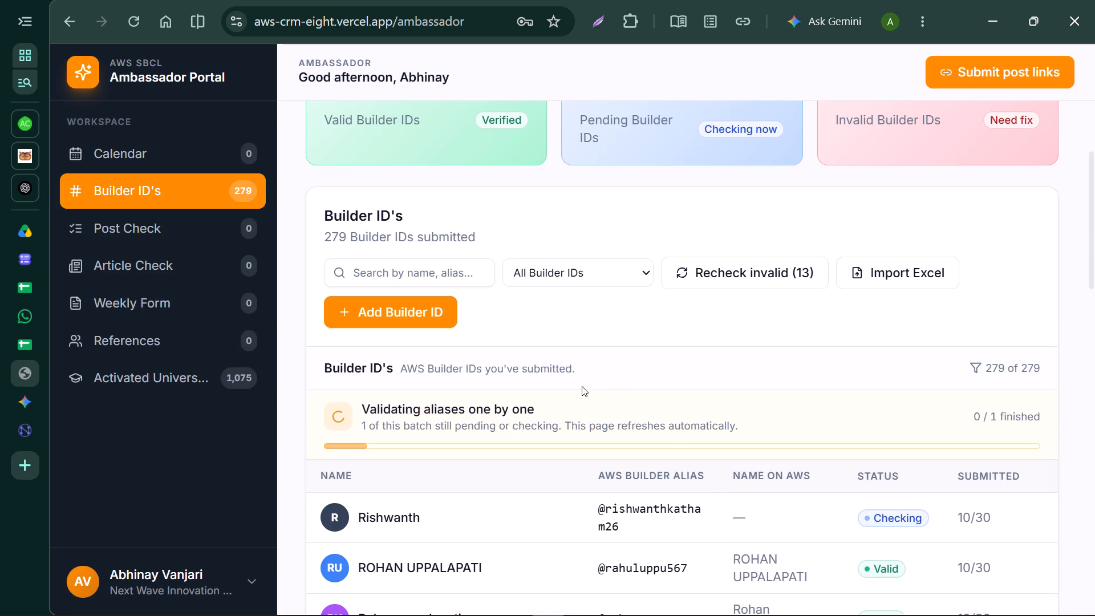
pyautogui.scroll(3, 582, 386)
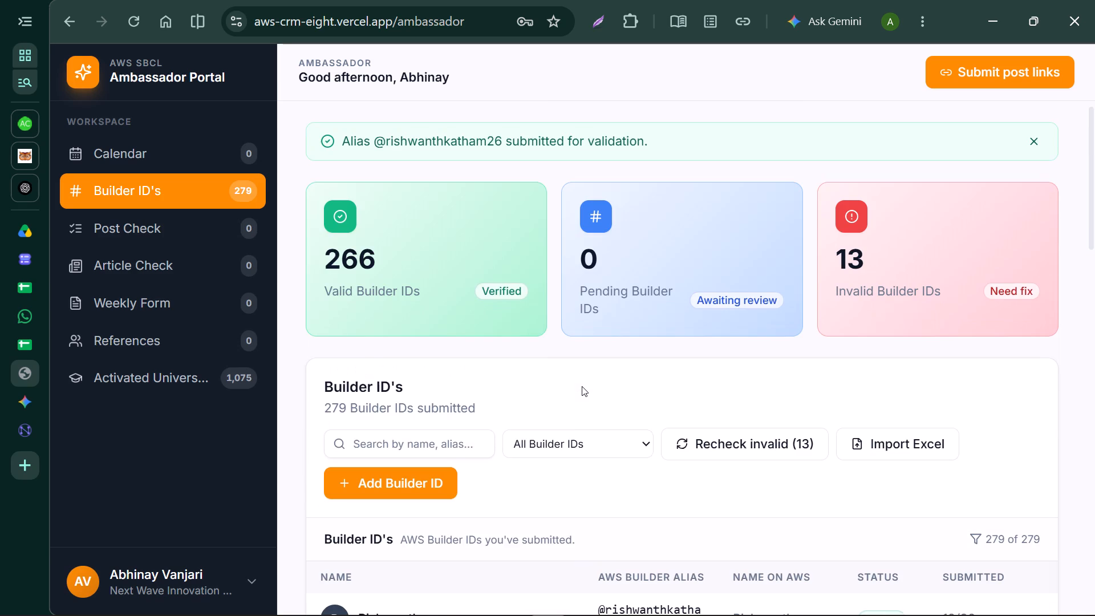
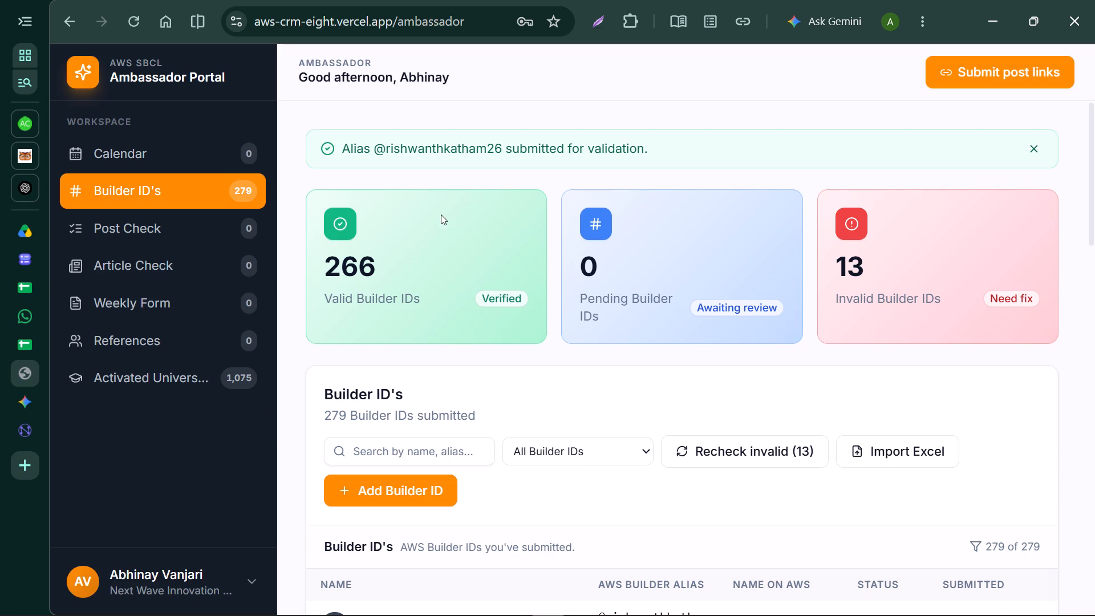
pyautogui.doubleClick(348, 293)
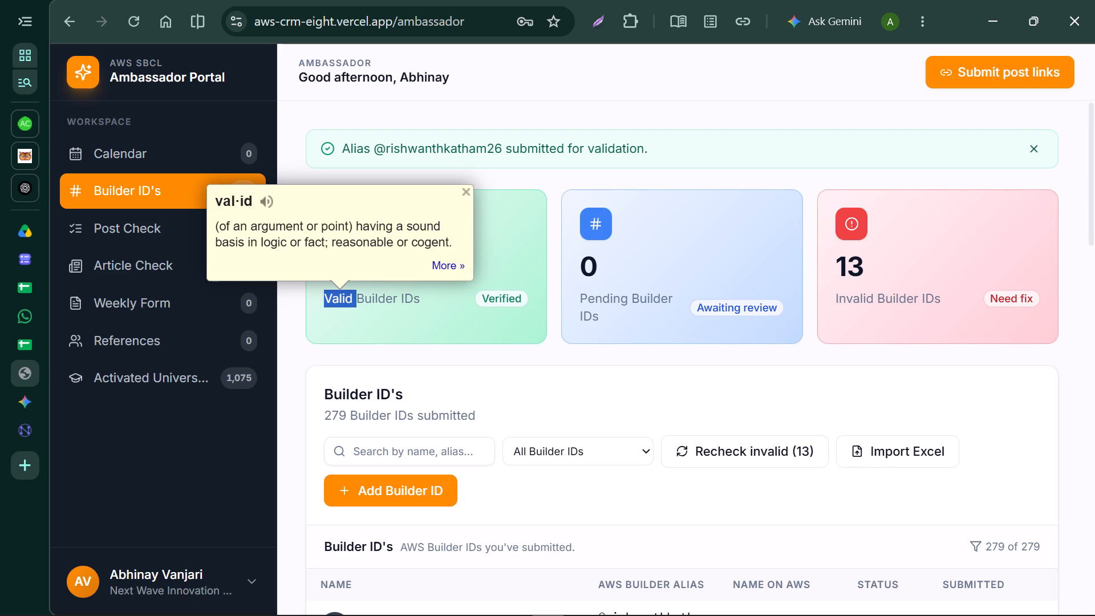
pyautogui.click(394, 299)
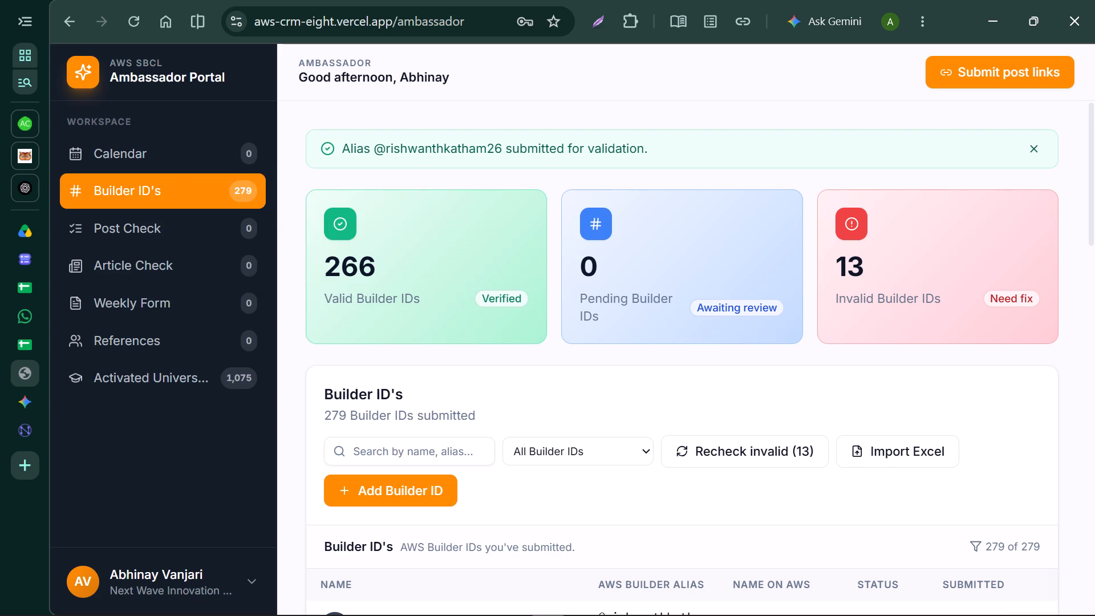
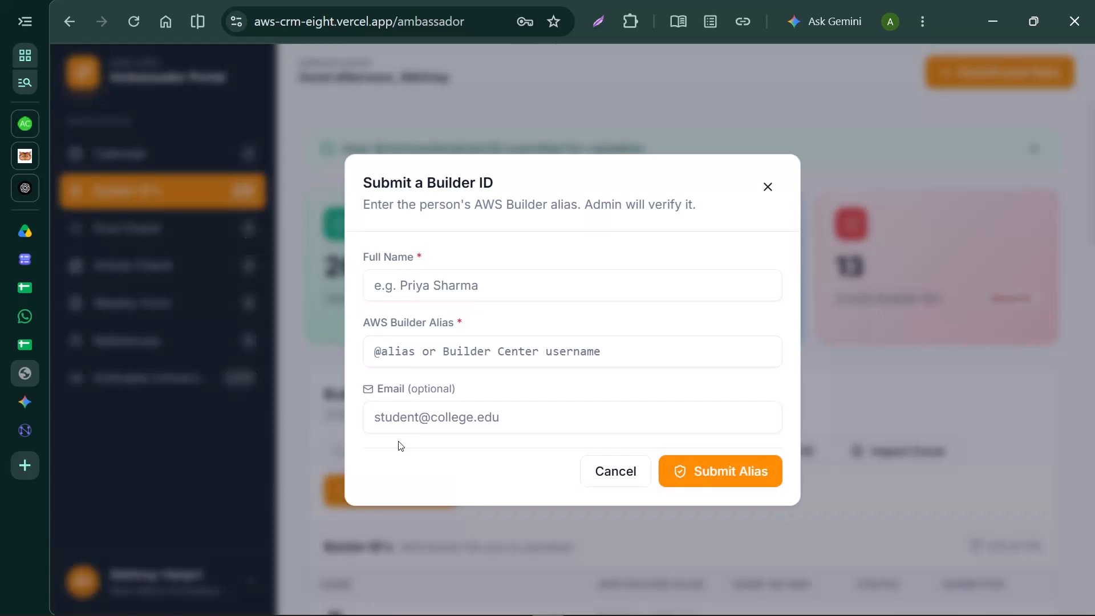
# Enter the next person's full name, starting with Mahesh, in the Builder ID submission form.
pyautogui.click(405, 280)
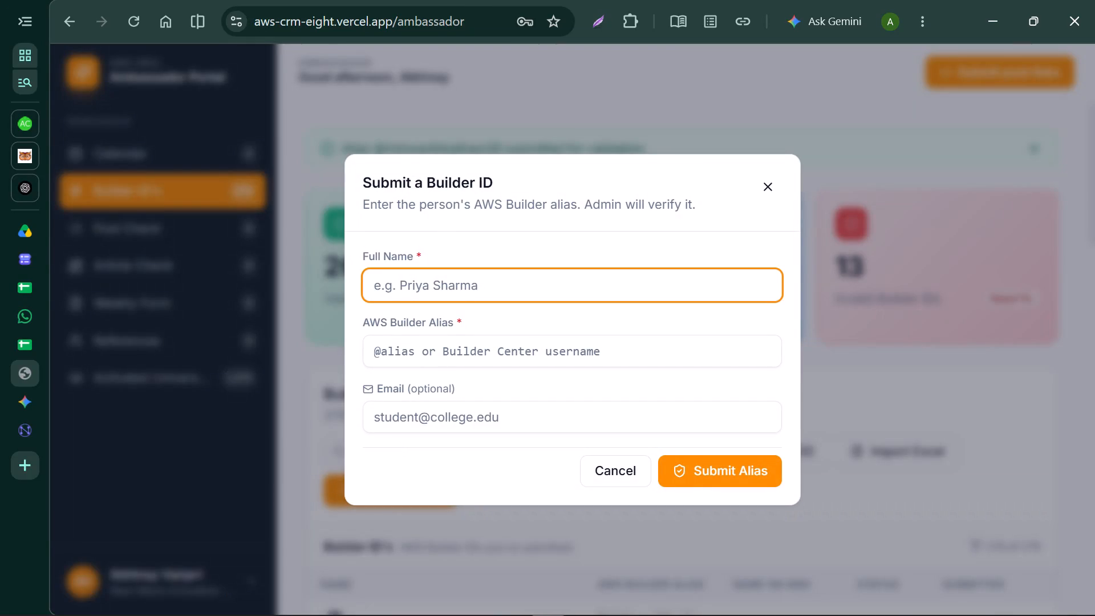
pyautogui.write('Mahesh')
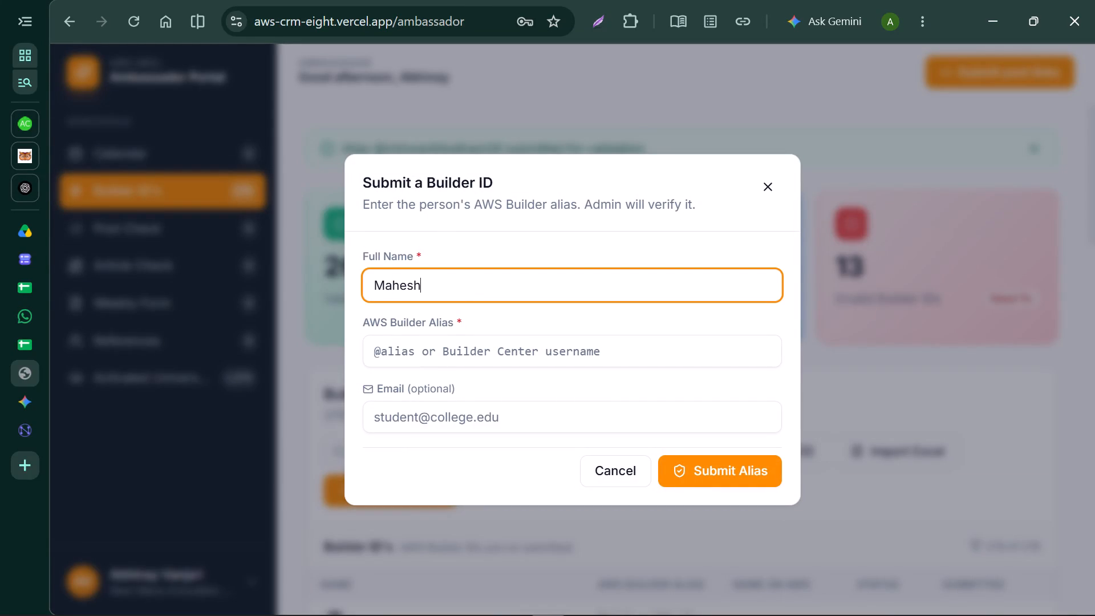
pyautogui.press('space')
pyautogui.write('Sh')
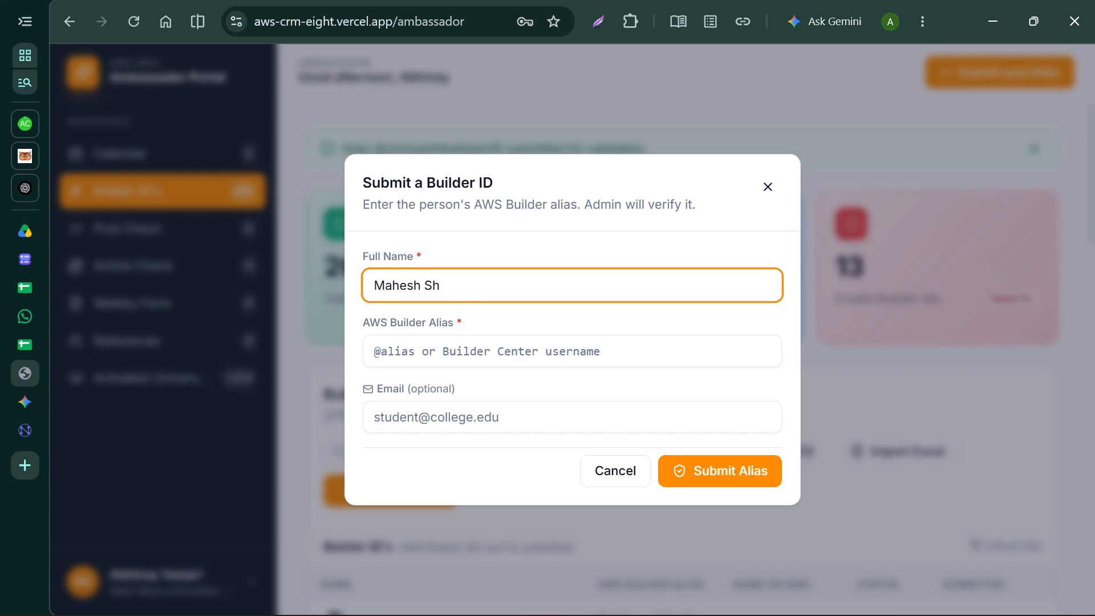
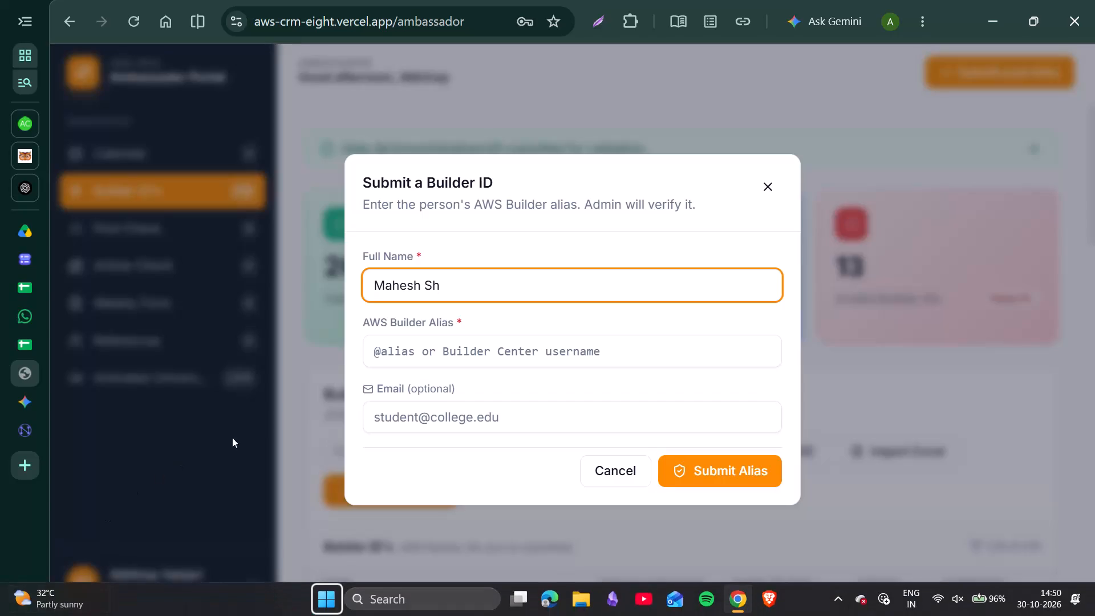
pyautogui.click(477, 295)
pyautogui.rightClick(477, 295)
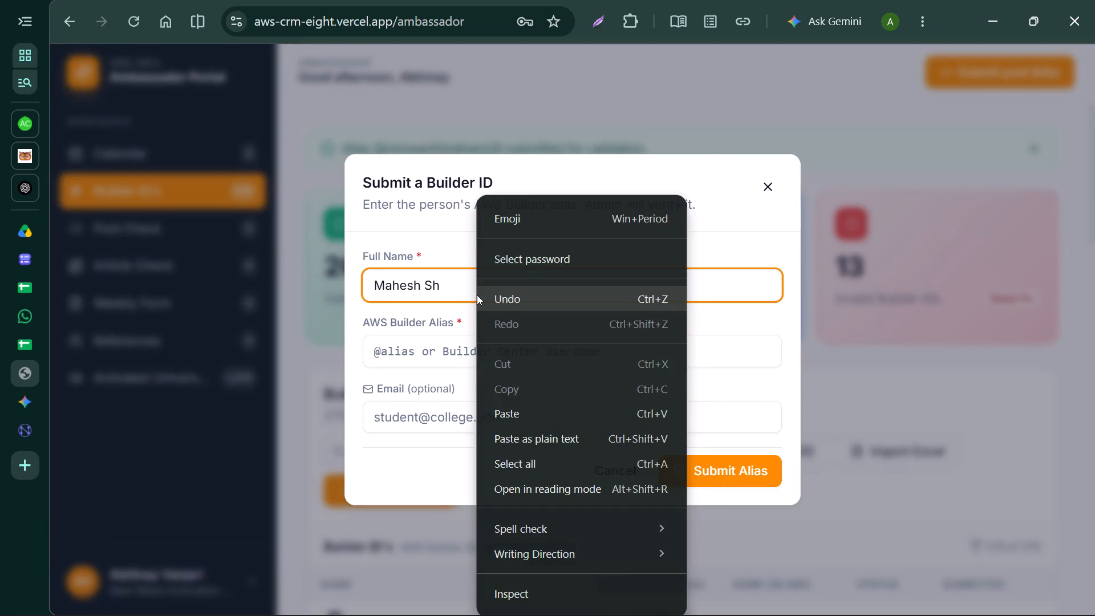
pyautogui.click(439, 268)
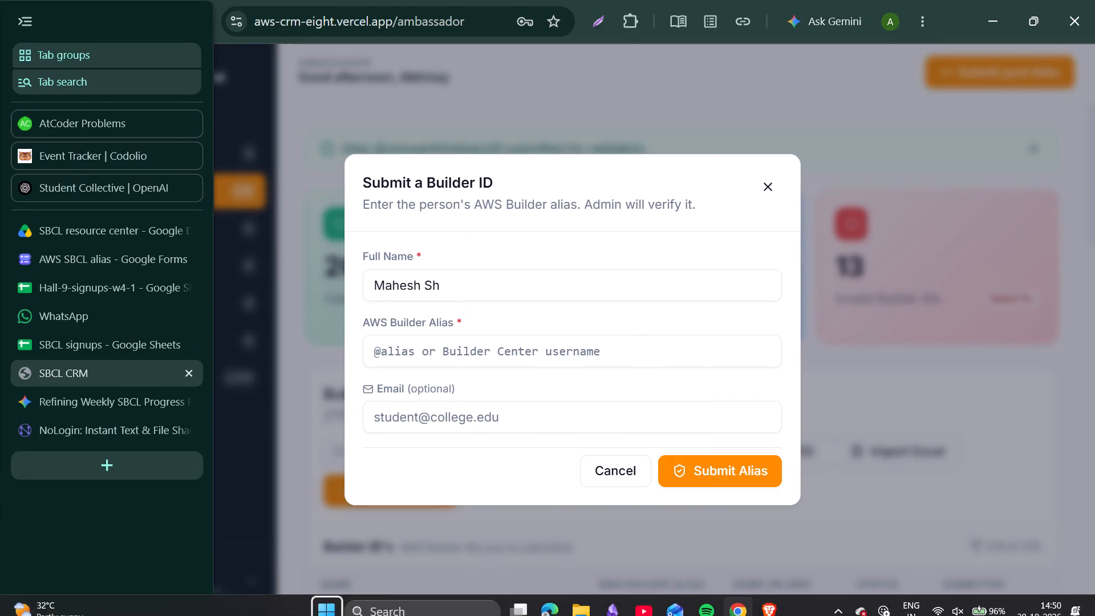
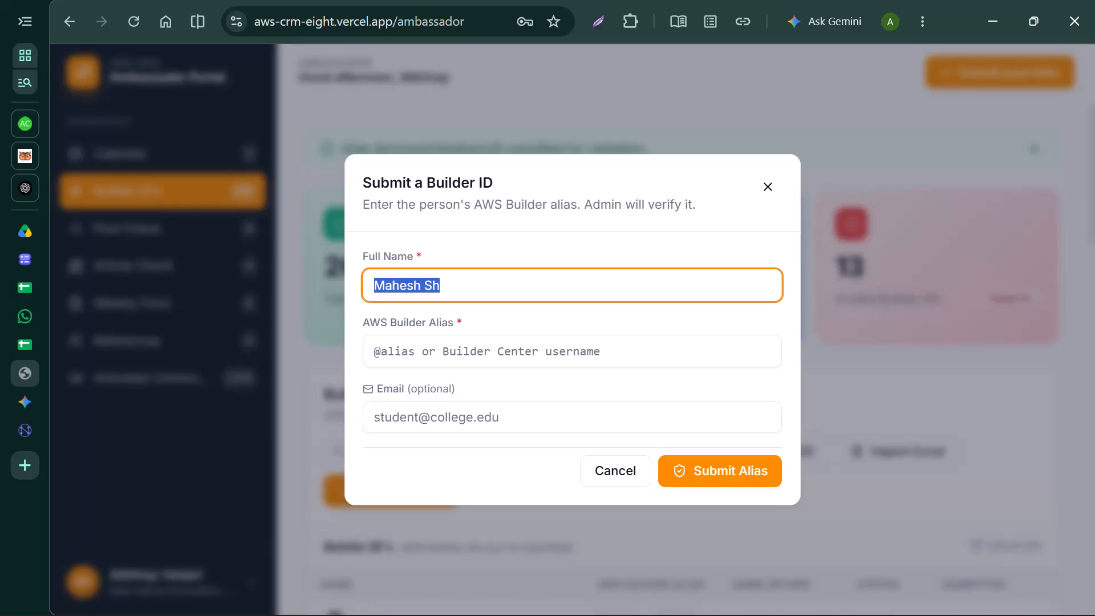
# Replace the partial full name in the Builder ID submission with the person's copied full name.
pyautogui.rightClick(507, 285)
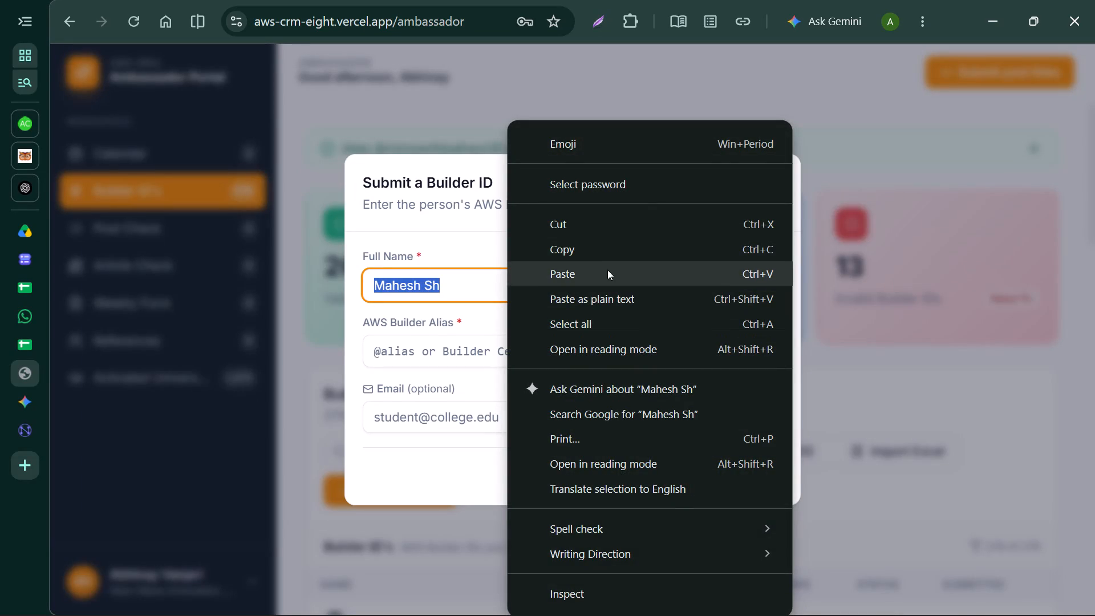
pyautogui.click(607, 270)
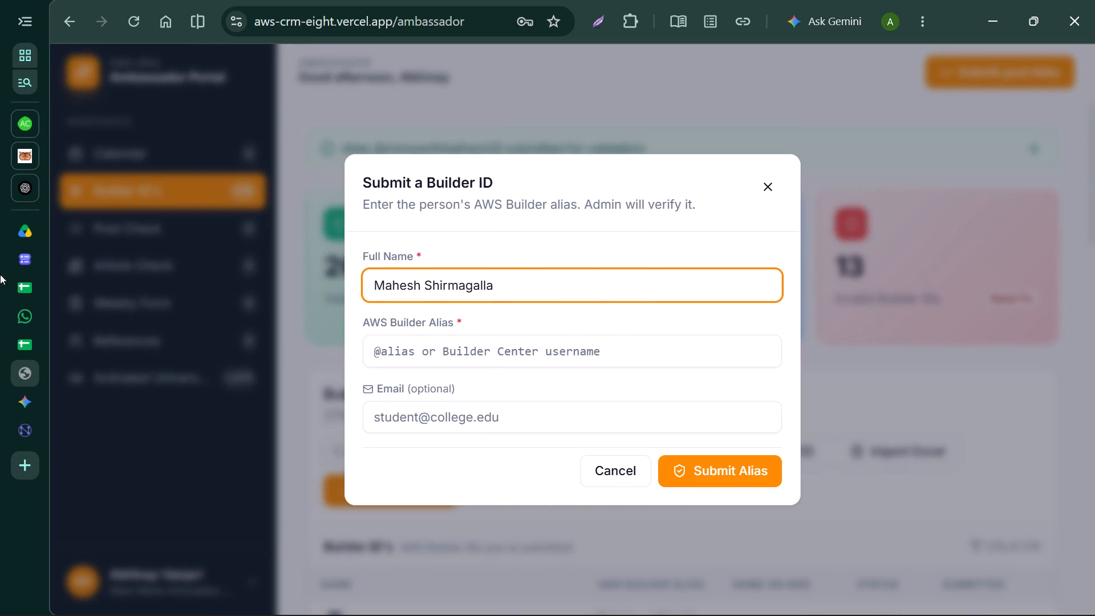
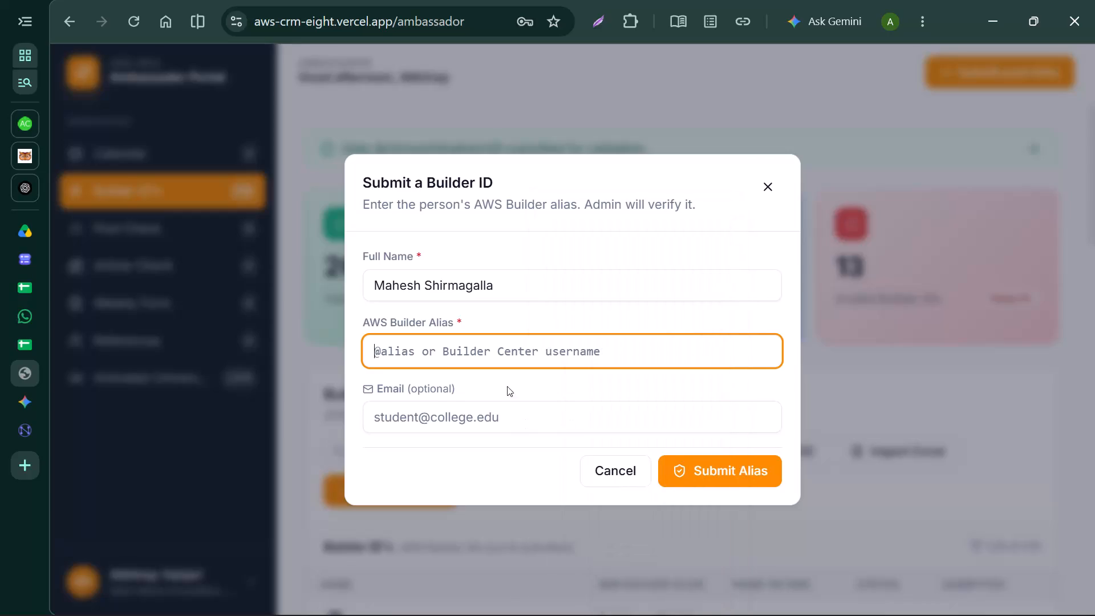
# Submit the Builder ID entry with the person's full name and AWS Builder alias for validation.
pyautogui.click(729, 479)
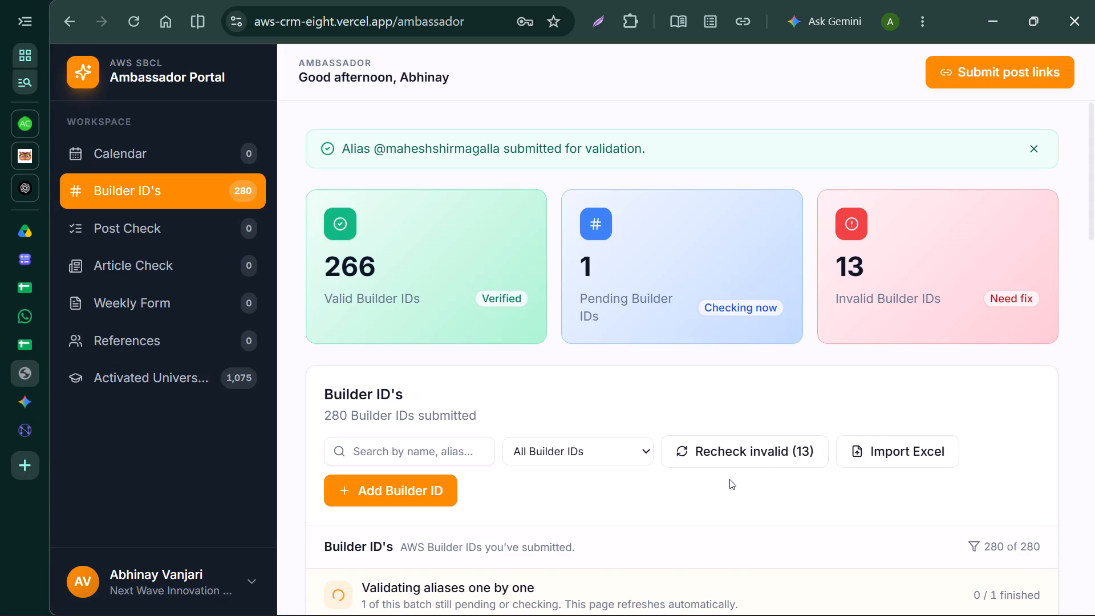
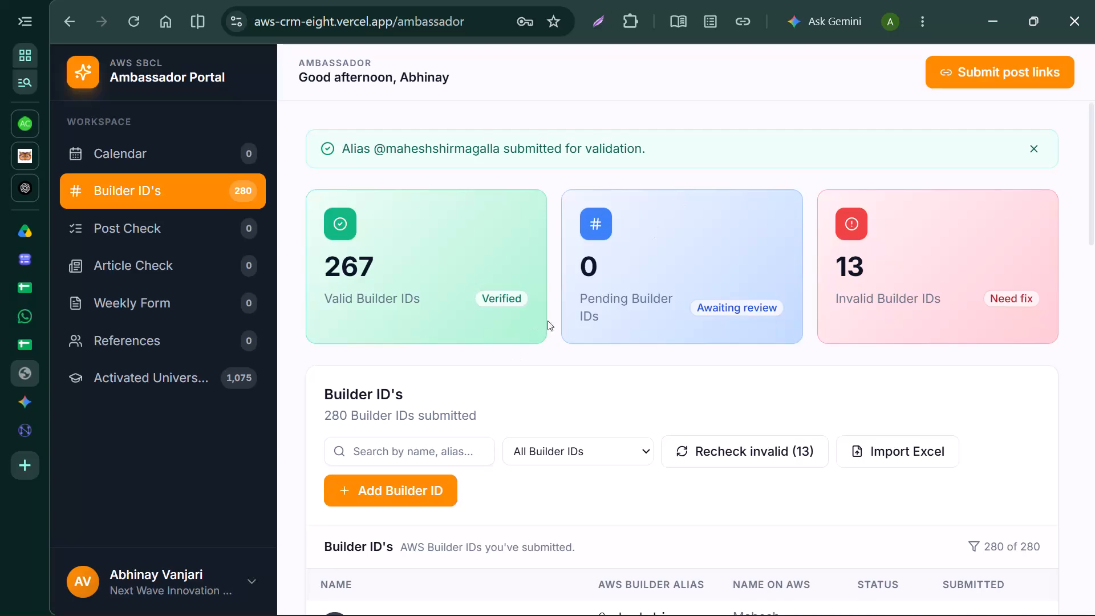
# Start another Builder ID submission and fill in the next person's full name, leaving the AWS Builder alias field ready for entry.
pyautogui.scroll(-1, 425, 392)
pyautogui.click(343, 386)
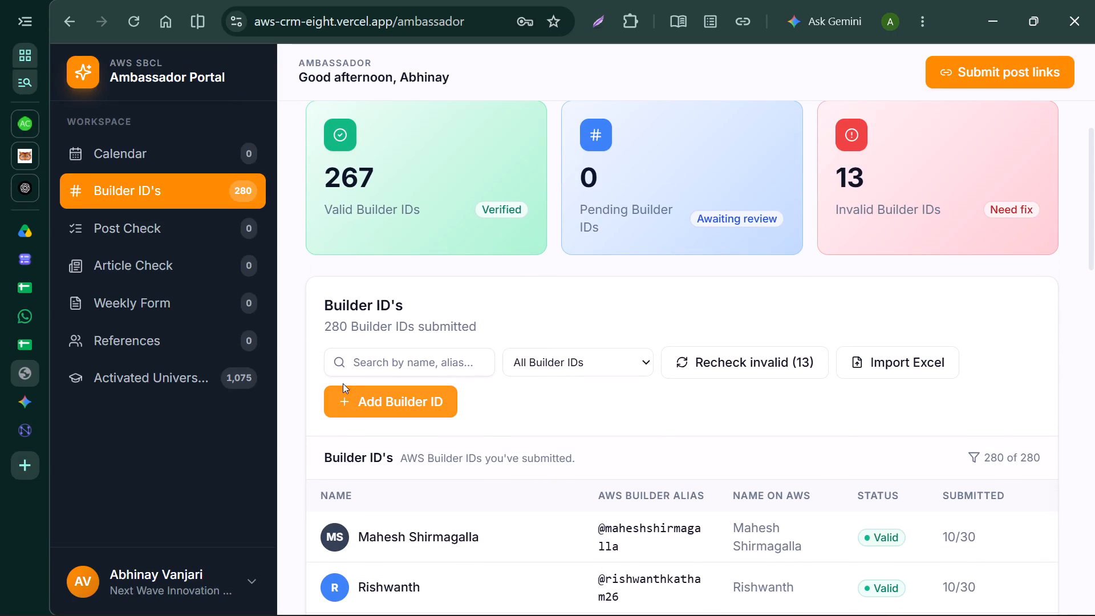
pyautogui.click(364, 405)
pyautogui.click(485, 287)
pyautogui.rightClick(484, 287)
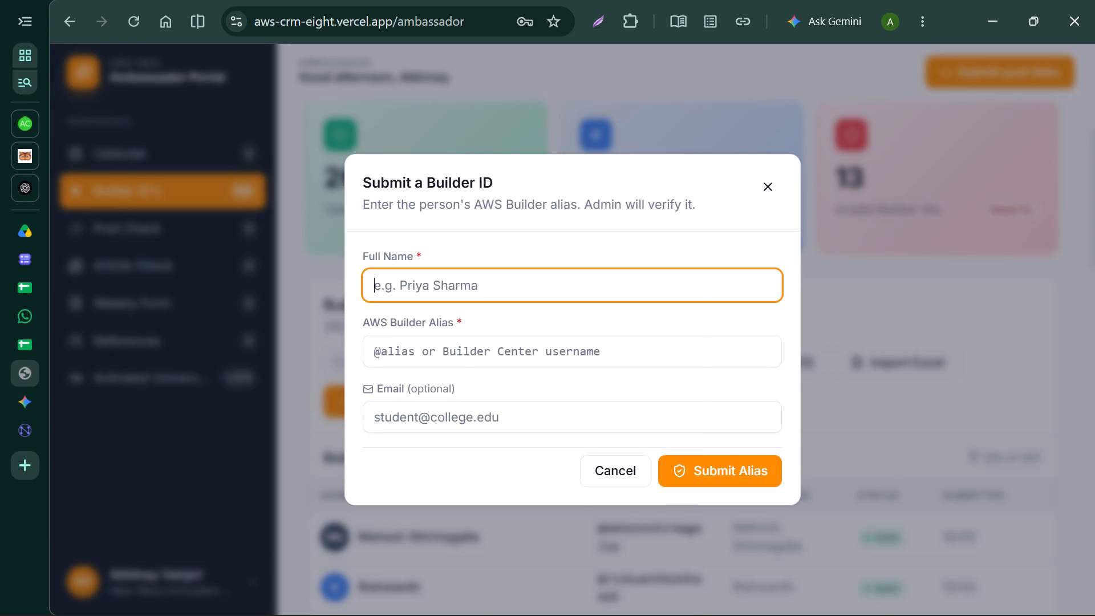
pyautogui.click(500, 418)
pyautogui.click(463, 340)
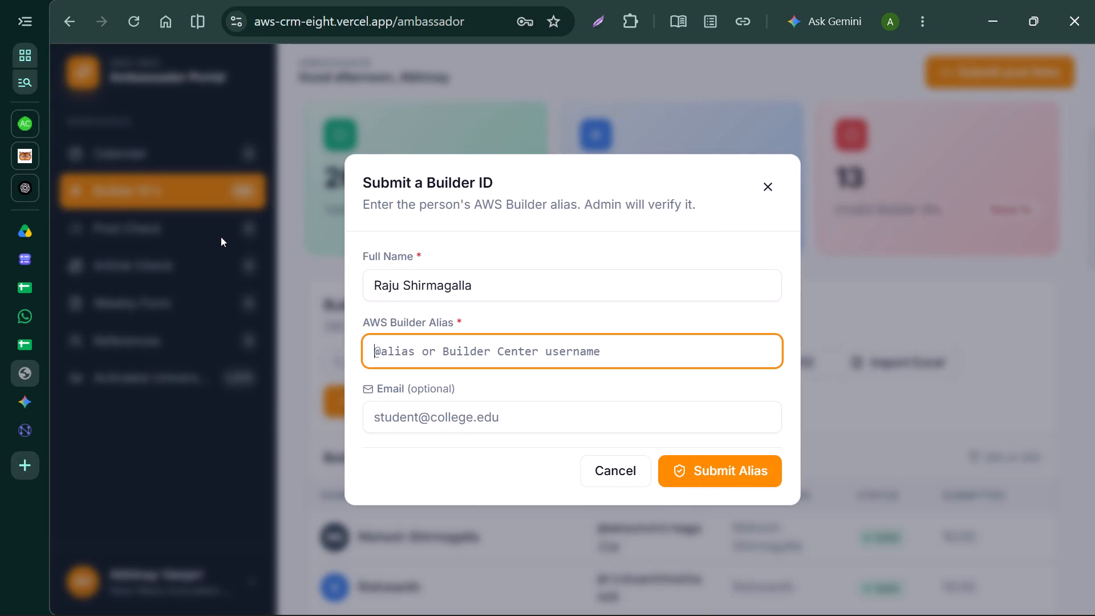
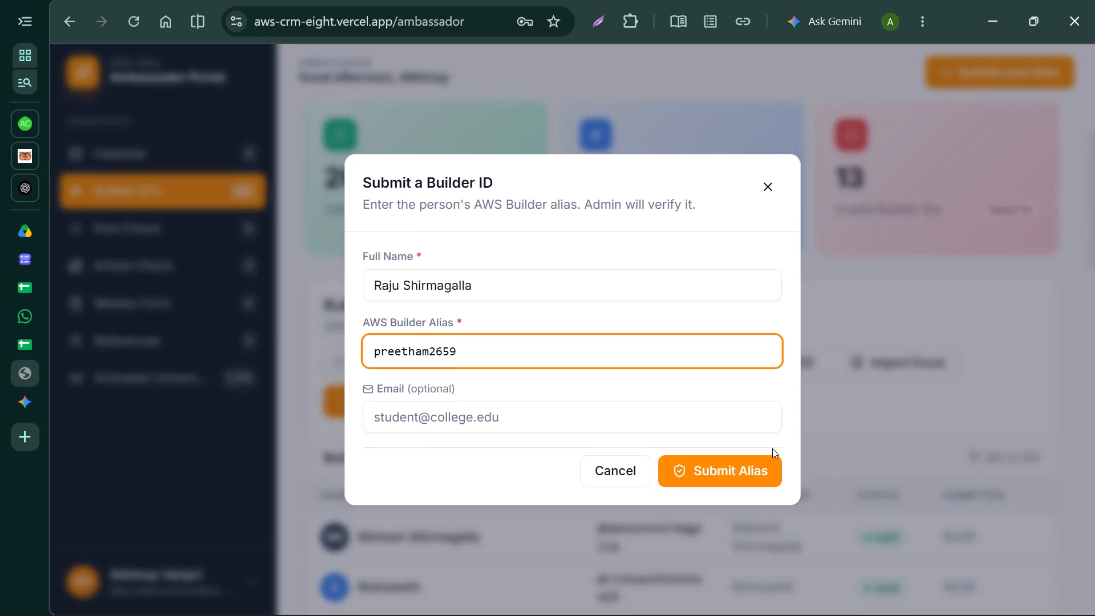
# Submit the completed Builder ID entry with the person's full name and AWS Builder alias for verification.
pyautogui.click(764, 468)
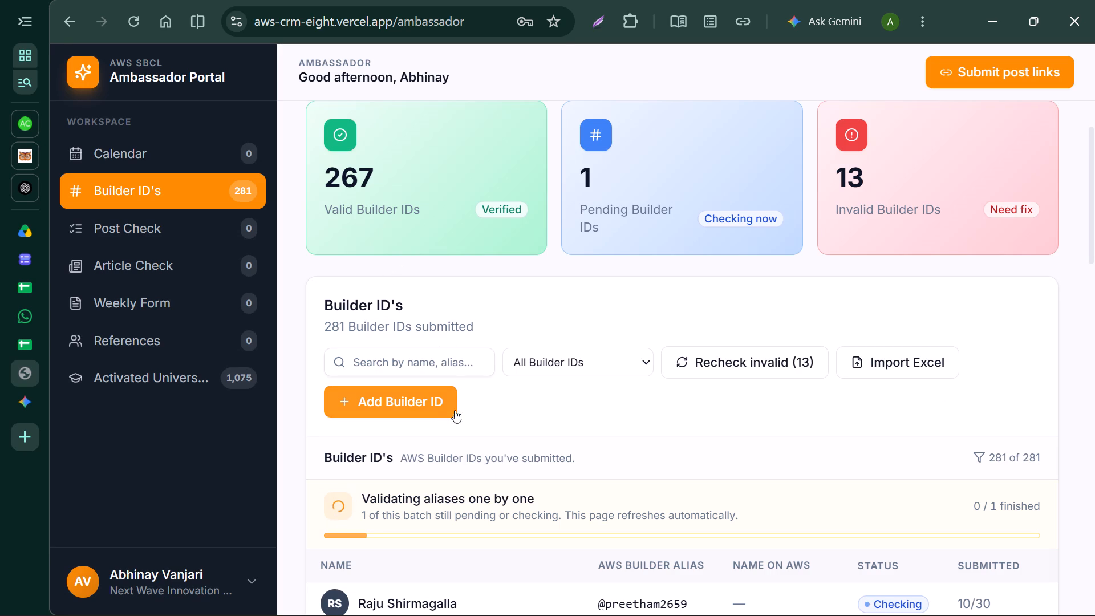
# Start another Builder ID submission with a blank form for the next person.
pyautogui.click(437, 403)
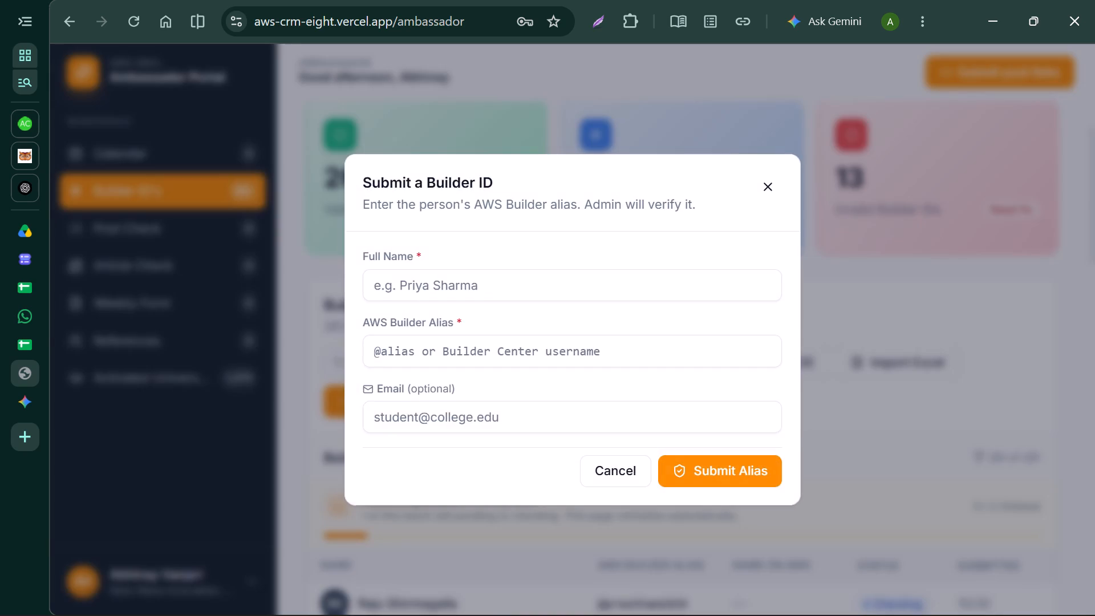
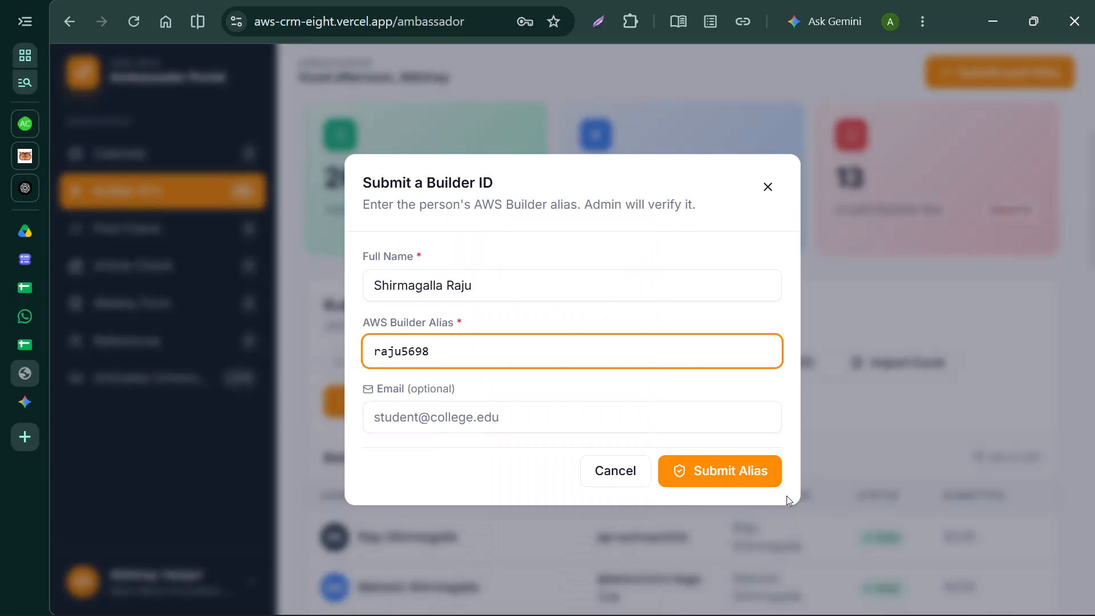
# Submit the completed Builder ID entry with the person's full name and AWS Builder alias for admin verification.
pyautogui.click(733, 465)
pyautogui.scroll(-1, 562, 381)
pyautogui.scroll(2, 562, 381)
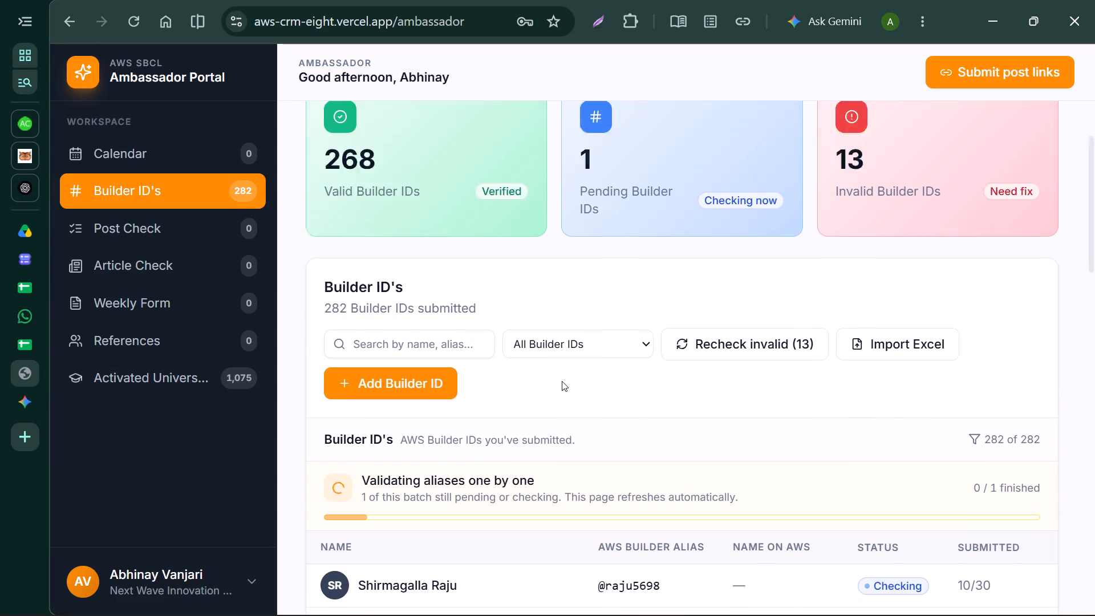
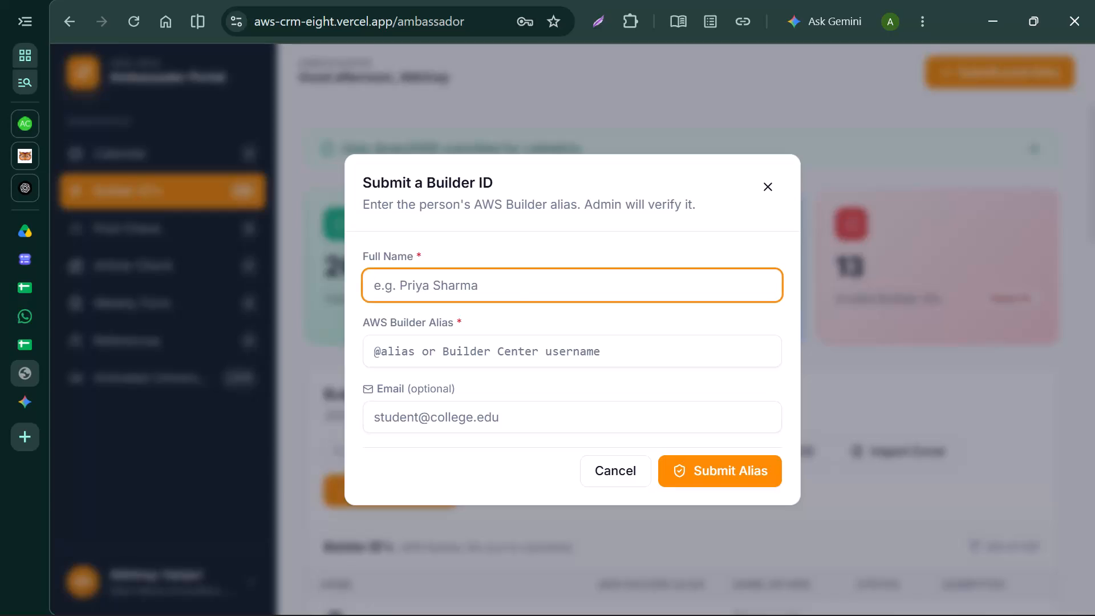
# Fill in the copied full name of the next person in the new Builder ID submission.
pyautogui.hotkey('ctrl', 'v')
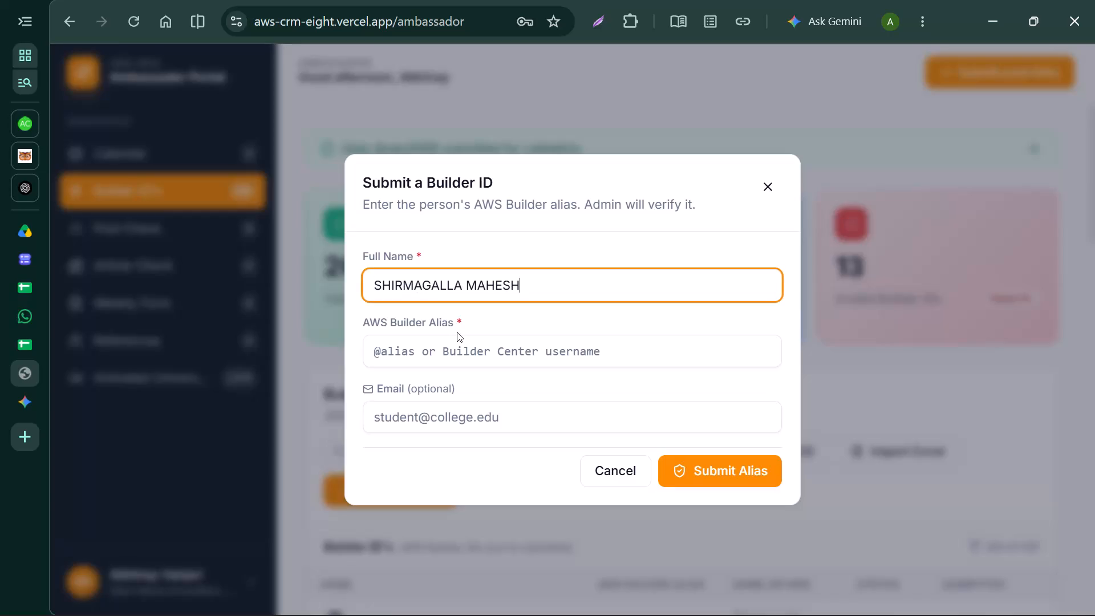
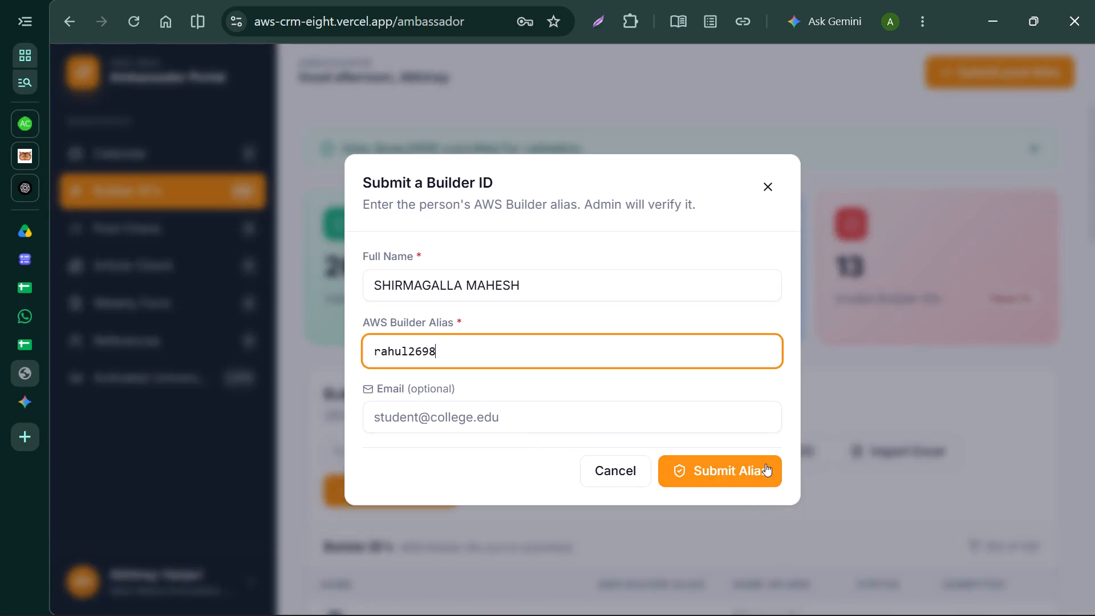
# Submit the completed Builder ID entry for validation and check the new alias's status in the Builder ID's list.
pyautogui.click(765, 463)
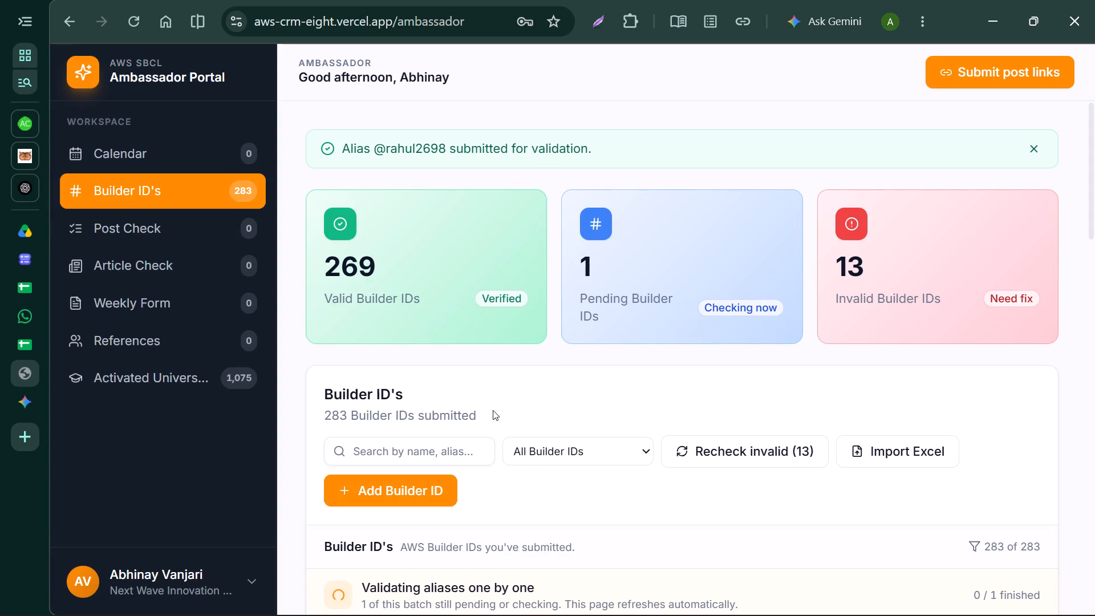
pyautogui.scroll(-1, 493, 410)
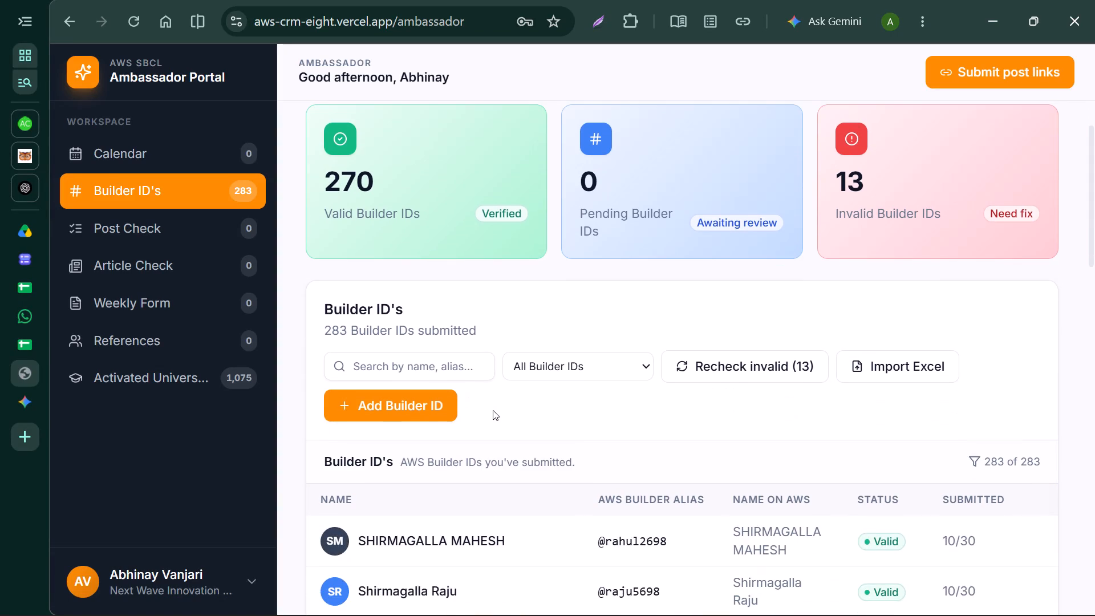
pyautogui.scroll(1, 492, 410)
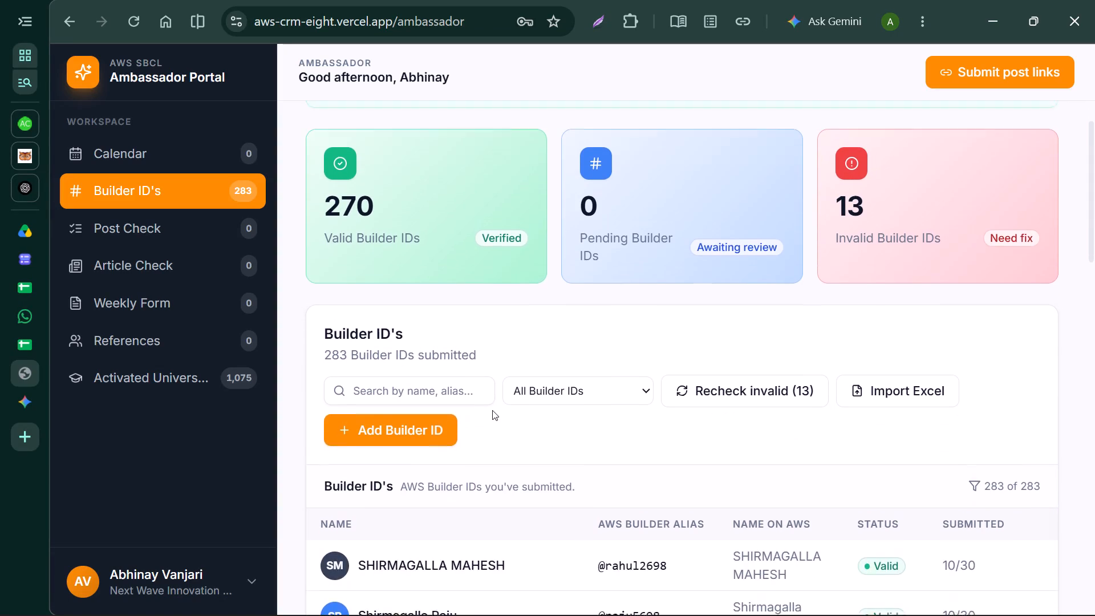
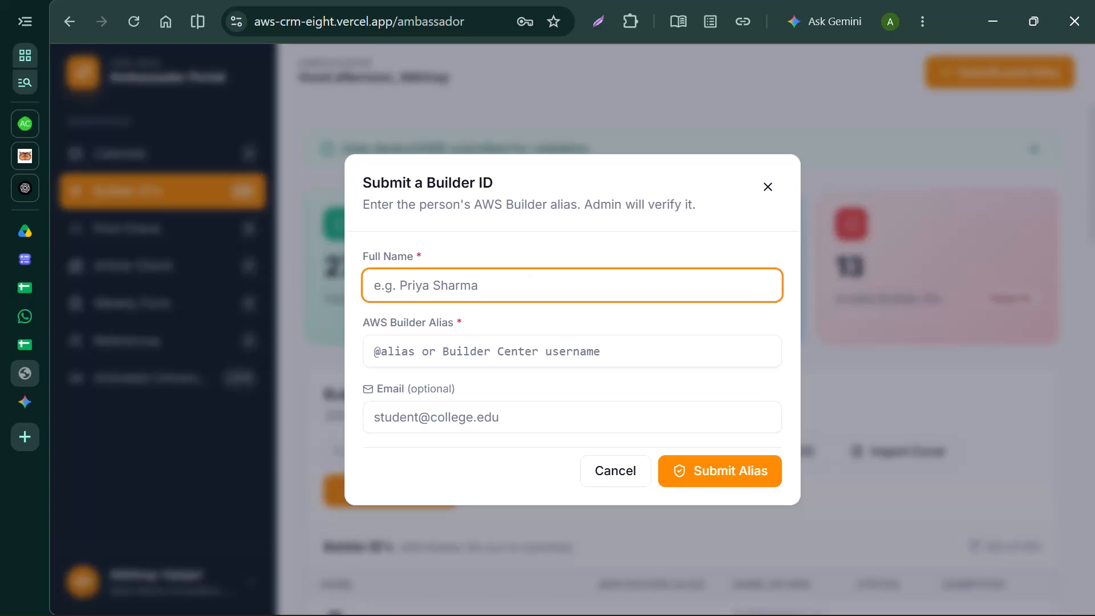
# Fill in the full name of the next person in the blank Builder ID submission using the copied name.
pyautogui.hotkey('ctrl', 'v')
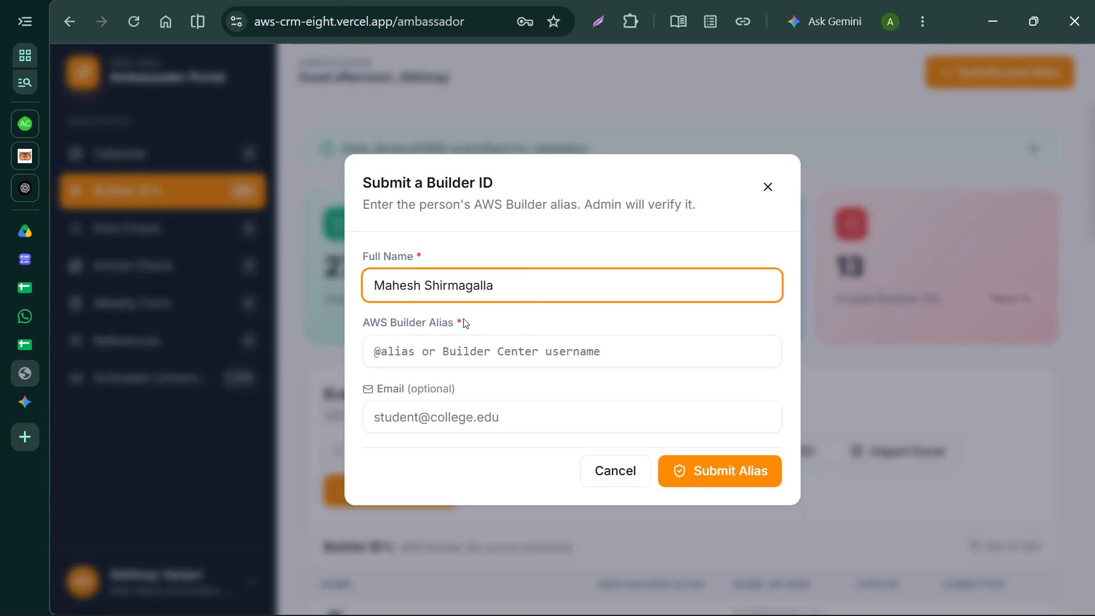
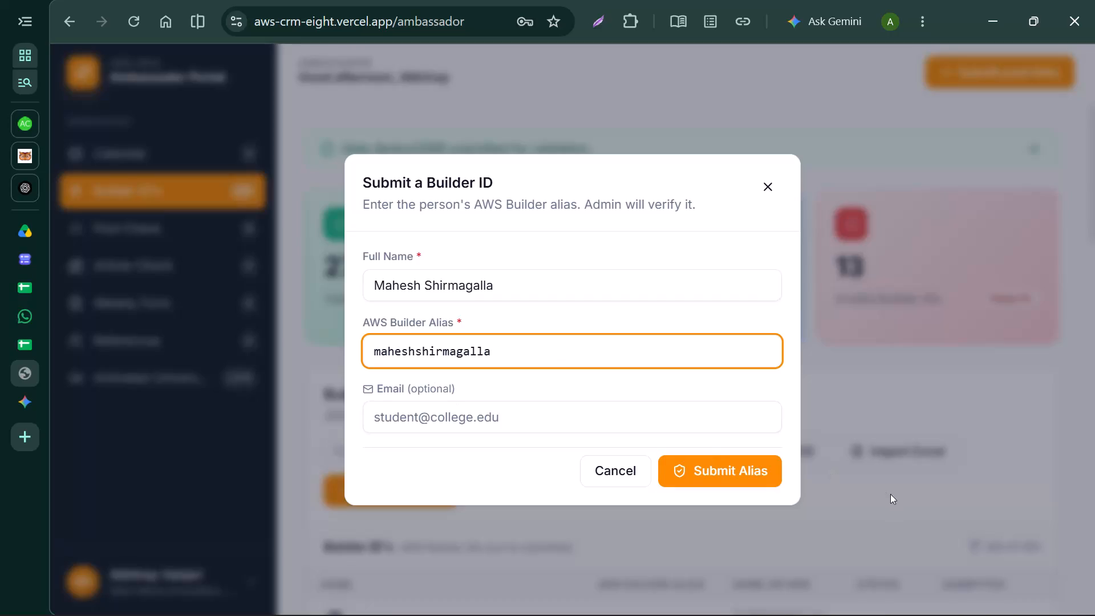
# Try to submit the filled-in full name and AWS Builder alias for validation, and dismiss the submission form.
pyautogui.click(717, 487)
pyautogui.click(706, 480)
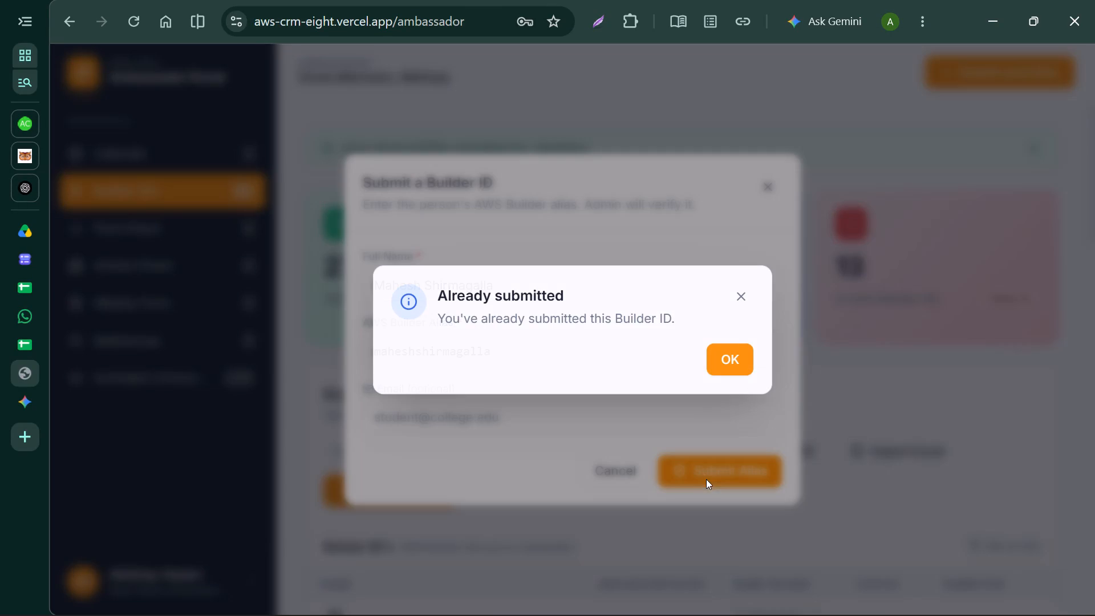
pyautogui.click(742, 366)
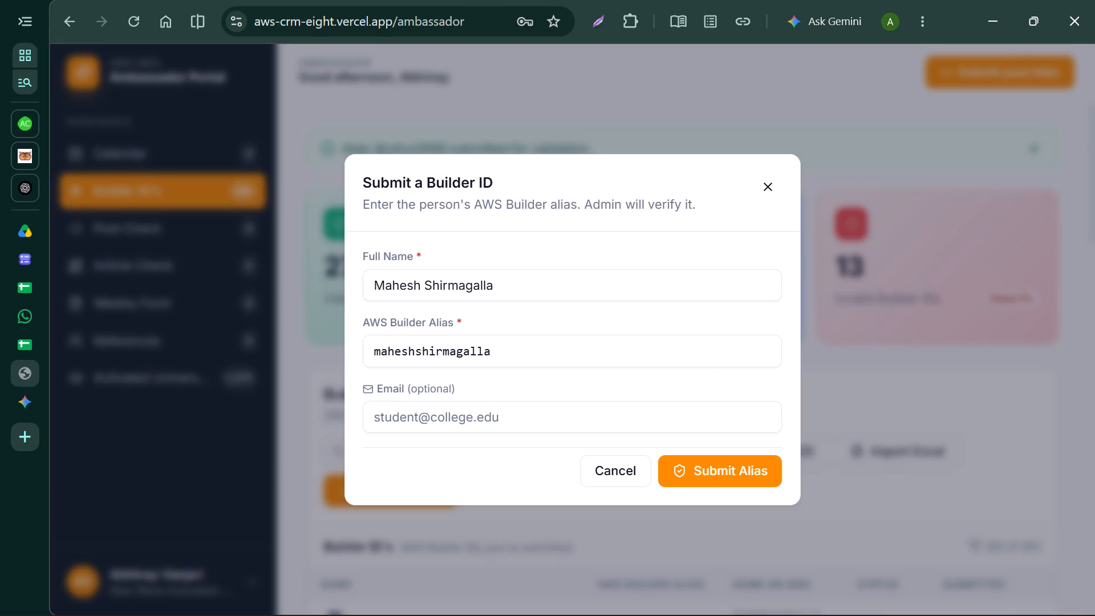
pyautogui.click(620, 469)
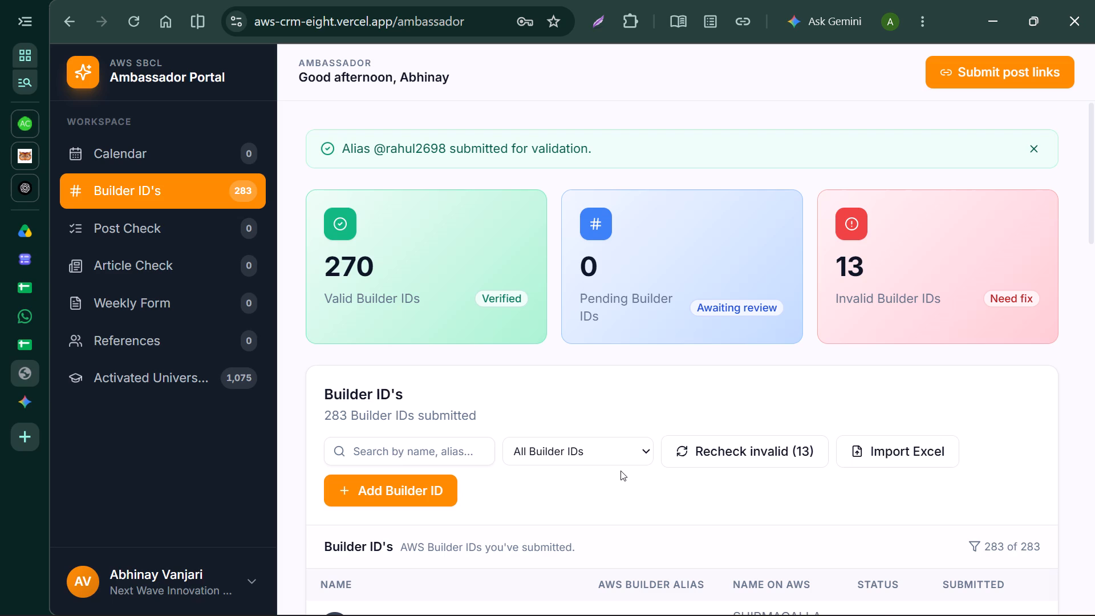
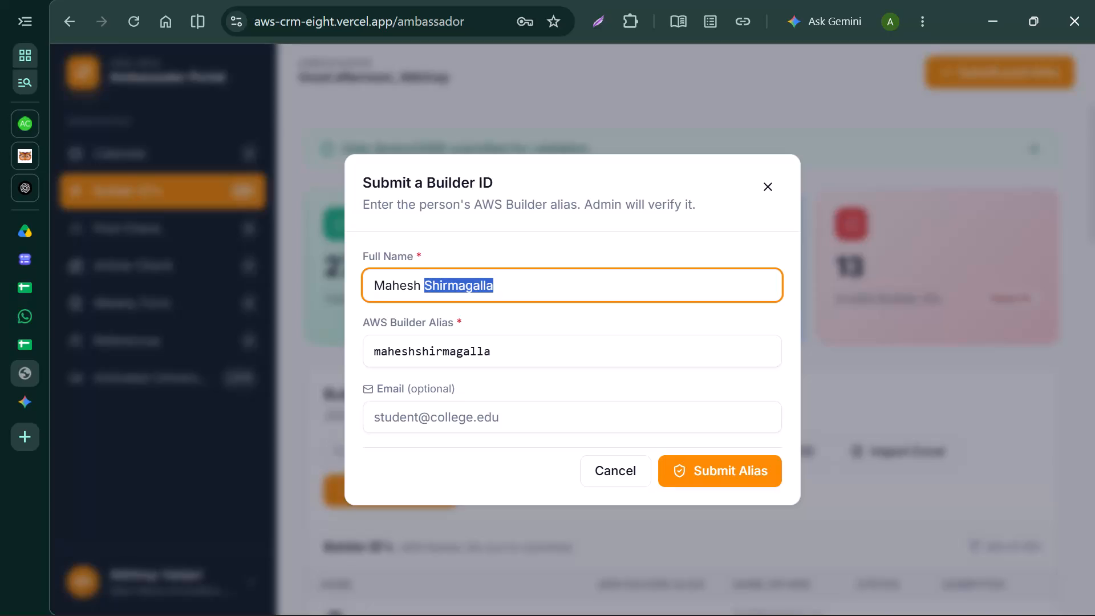
# Replace the full name in the Builder ID submission form with the copied name.
pyautogui.hotkey('ctrl', 'v')
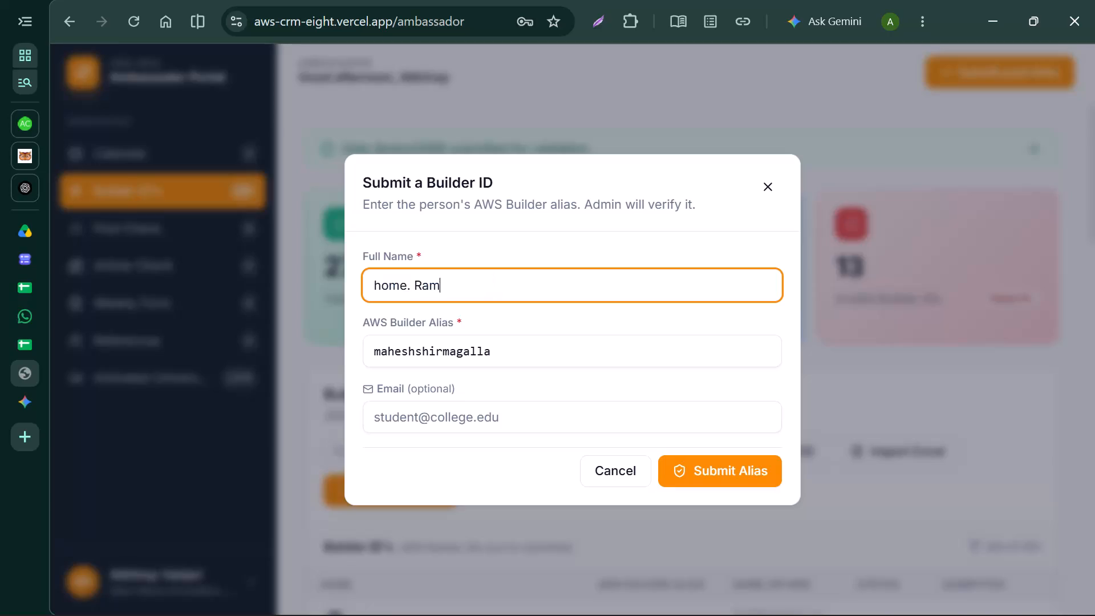
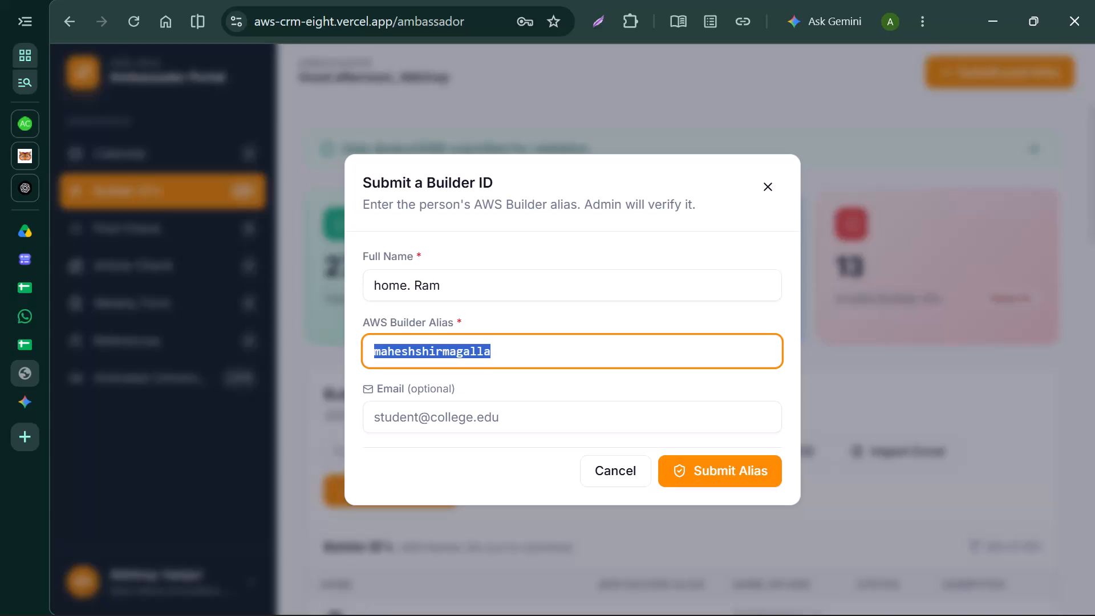
pyautogui.hotkey('ctrl', 'v')
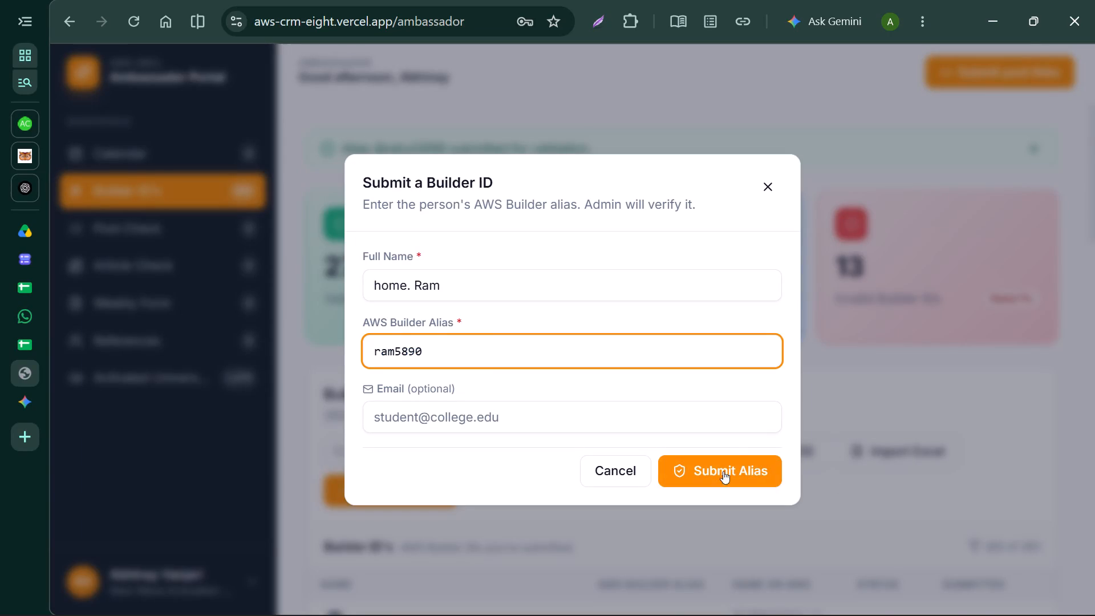
pyautogui.click(739, 452)
pyautogui.click(739, 456)
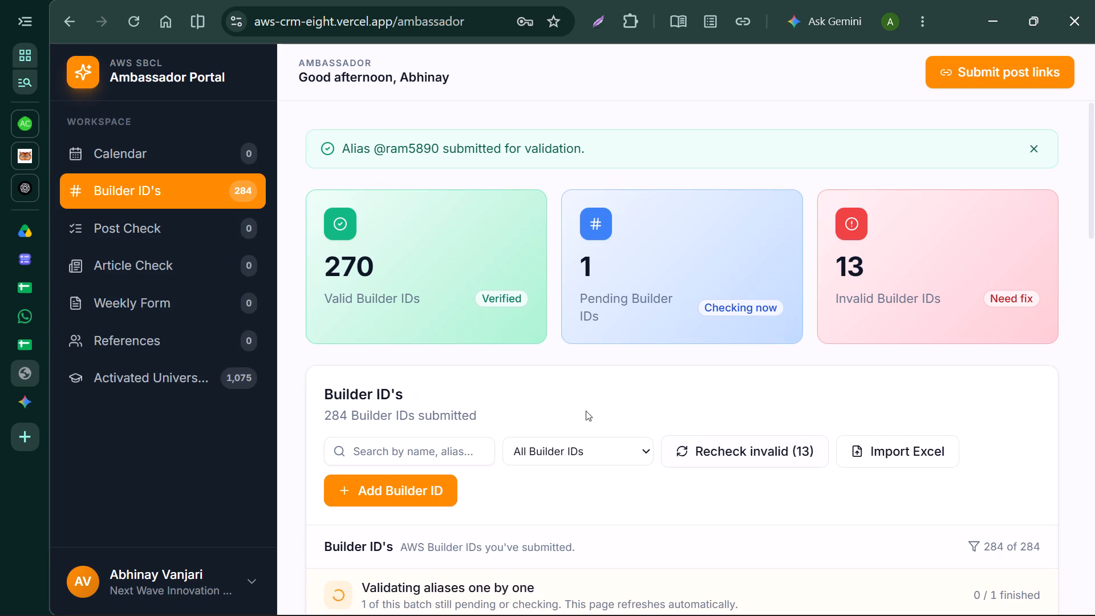
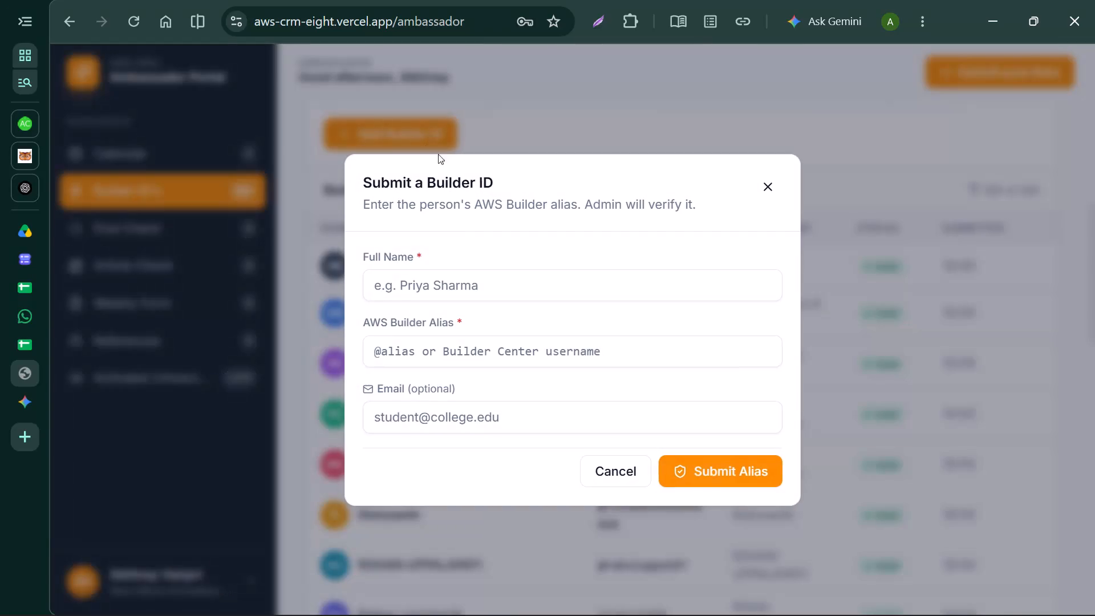
# Fill in the full name of the new Builder ID submission with the copied name alpha biryani.
pyautogui.click(472, 285)
pyautogui.hotkey('ctrl', 'v')
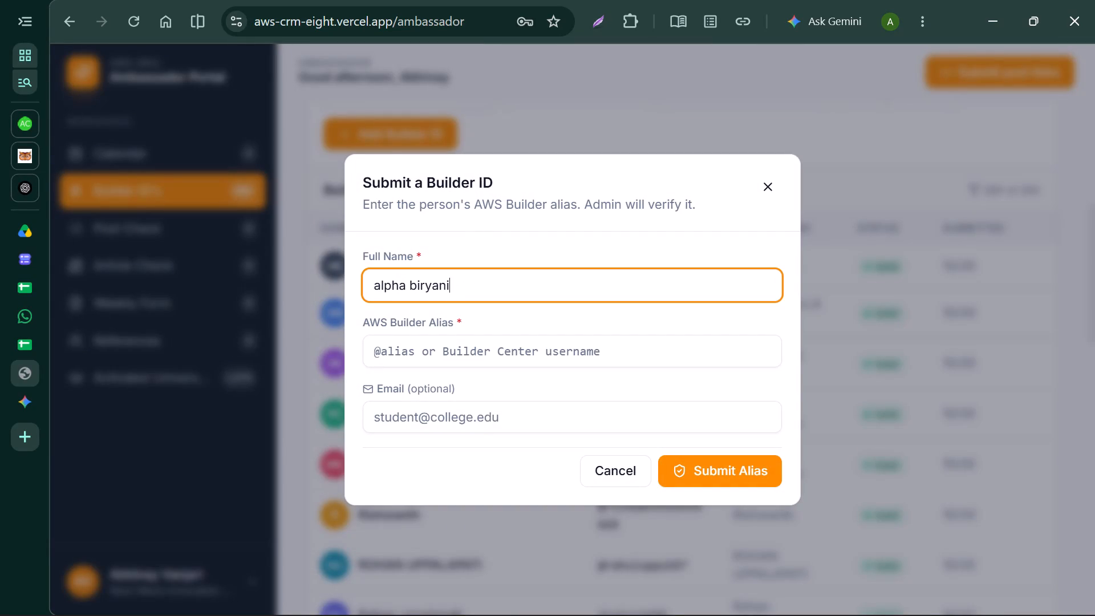
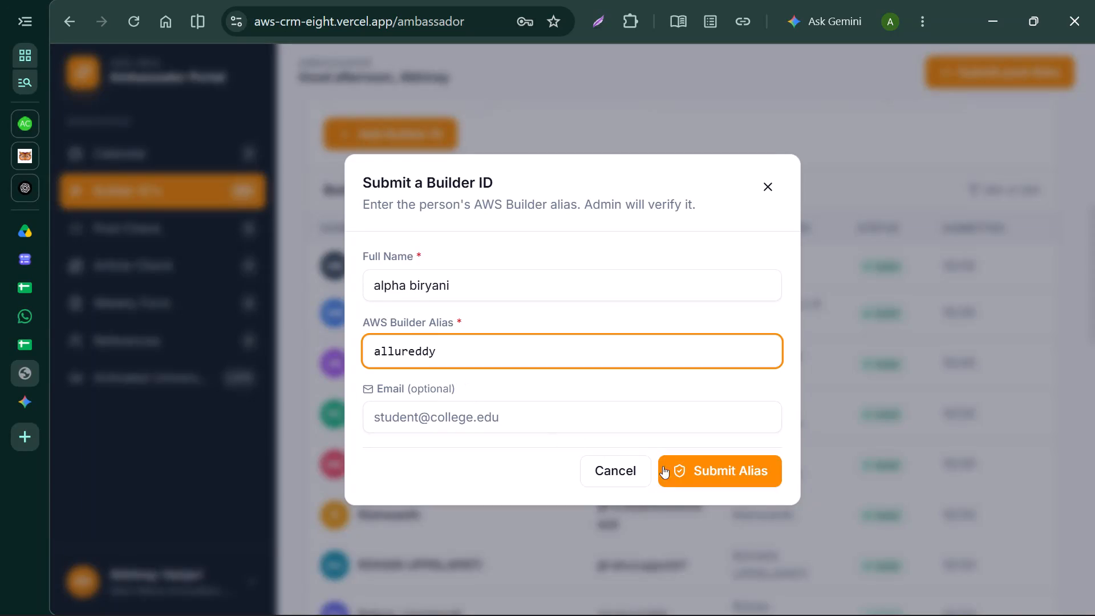
pyautogui.click(672, 468)
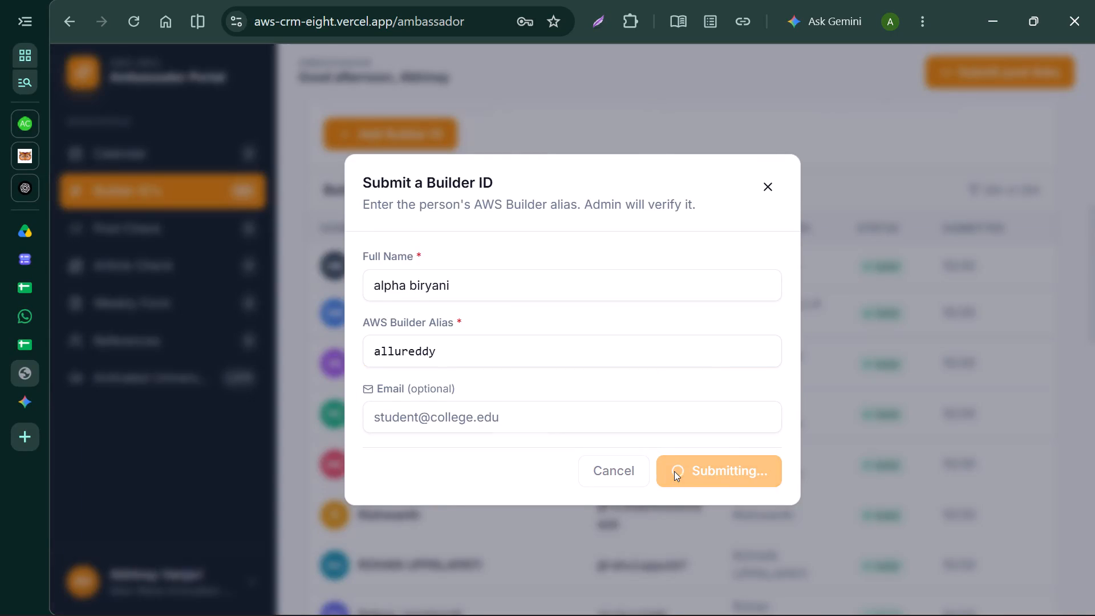
pyautogui.scroll(4, 346, 602)
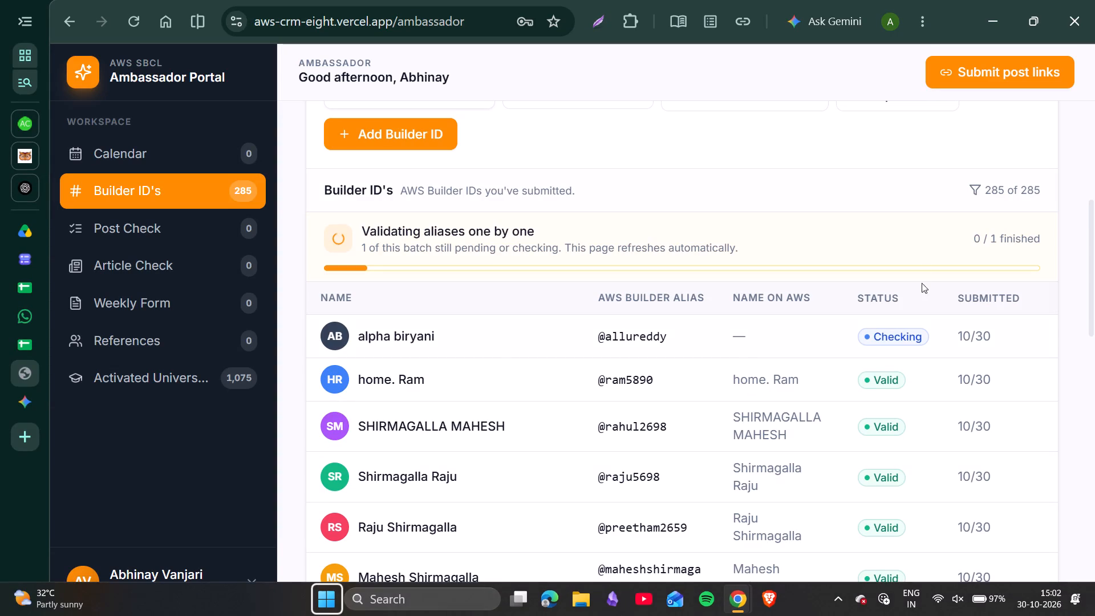
pyautogui.scroll(4, 394, 189)
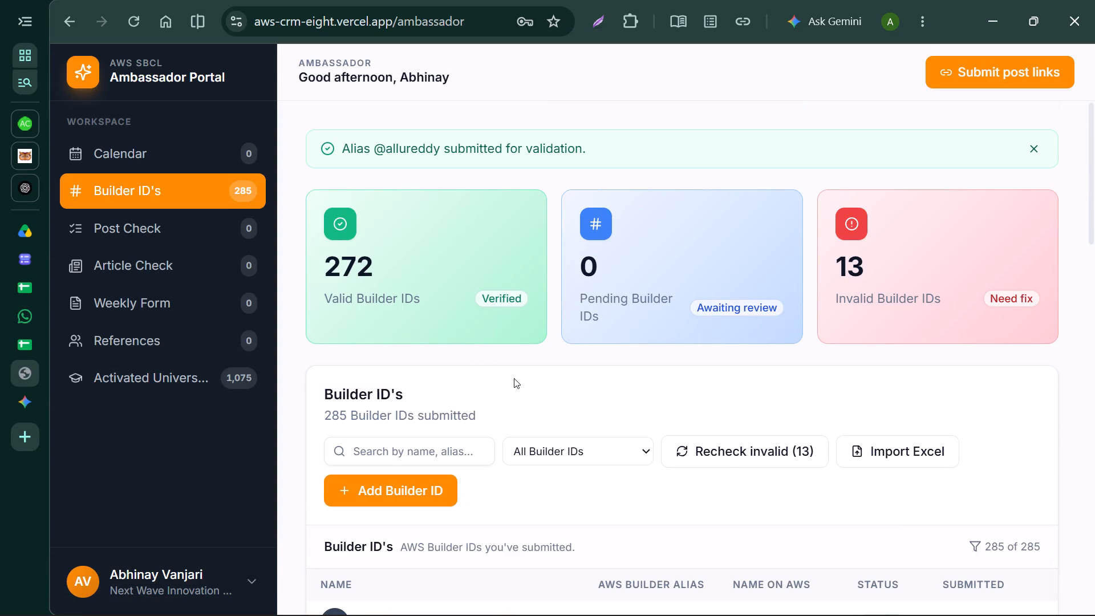
pyautogui.scroll(-3, 514, 378)
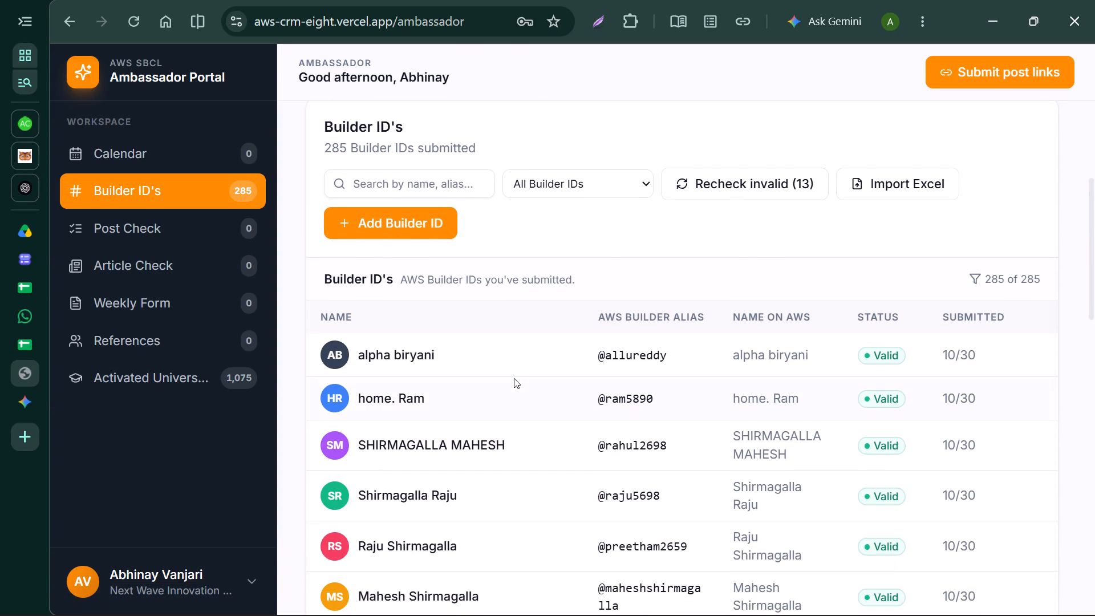
pyautogui.scroll(1, 515, 378)
pyautogui.scroll(-9, 515, 378)
pyautogui.scroll(1, 517, 380)
pyautogui.scroll(-2, 517, 380)
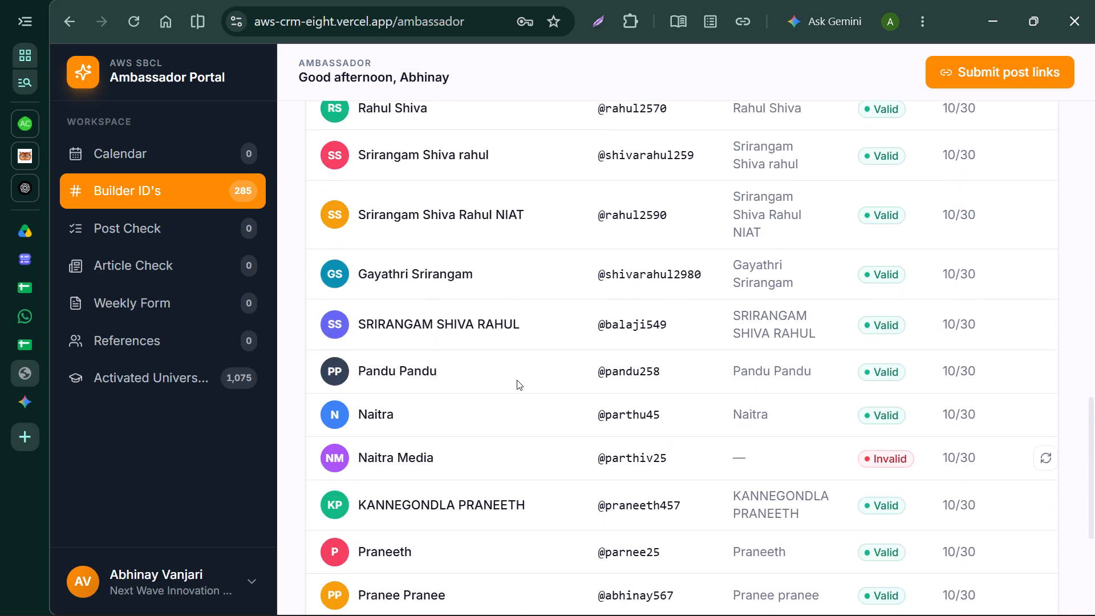
pyautogui.scroll(-1, 517, 380)
pyautogui.scroll(1, 517, 380)
pyautogui.scroll(-1, 517, 380)
pyautogui.scroll(1, 517, 380)
pyautogui.scroll(-1, 517, 380)
pyautogui.scroll(1, 517, 380)
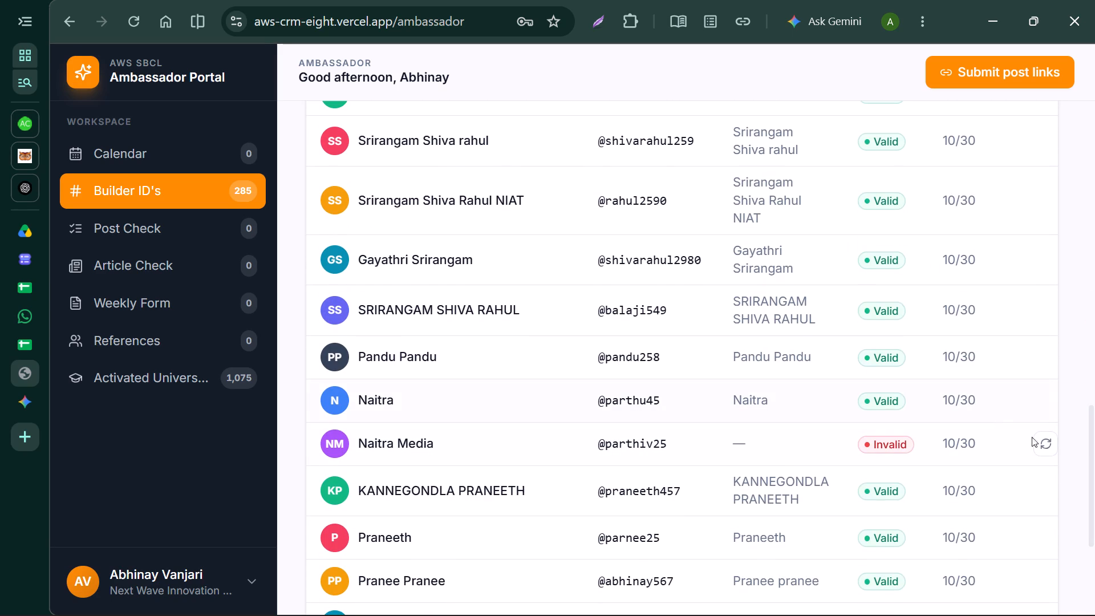
pyautogui.click(1052, 447)
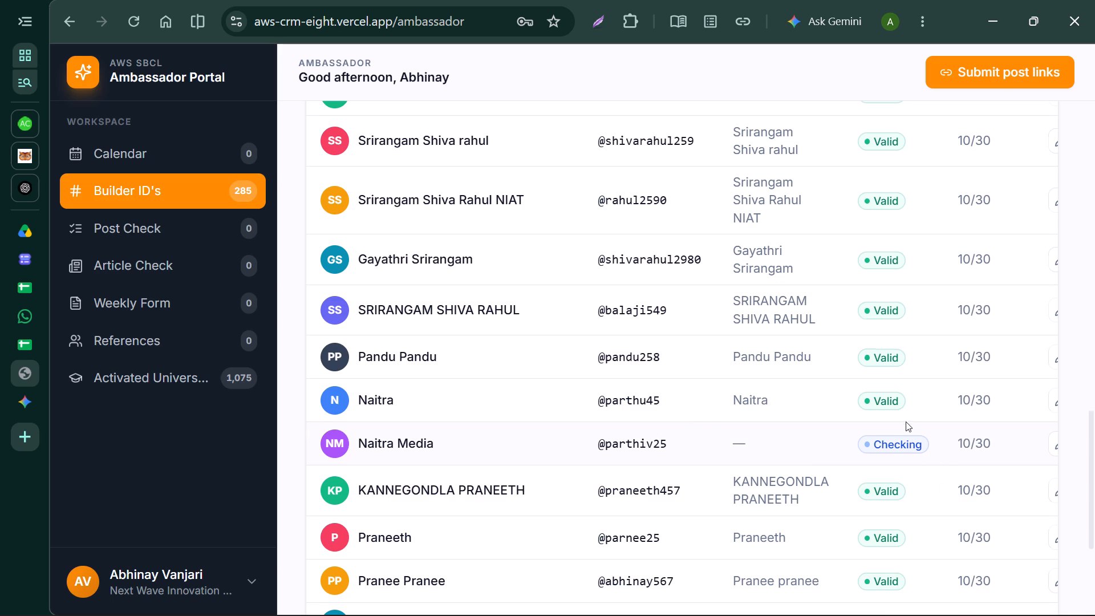
pyautogui.scroll(-6, 888, 417)
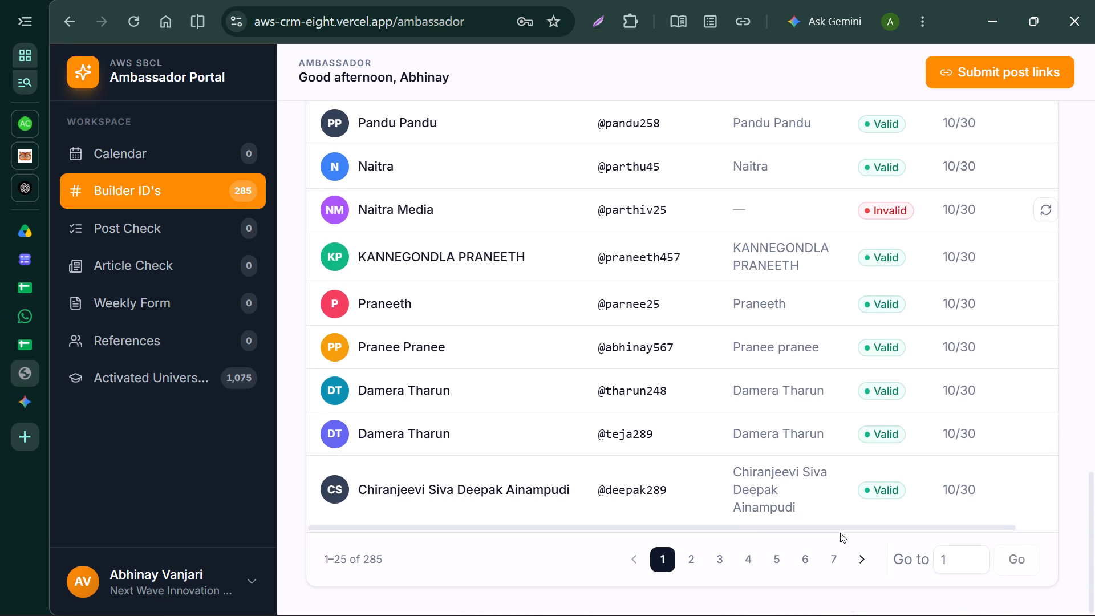
pyautogui.scroll(15, 840, 533)
pyautogui.scroll(-1, 897, 485)
pyautogui.scroll(2, 897, 485)
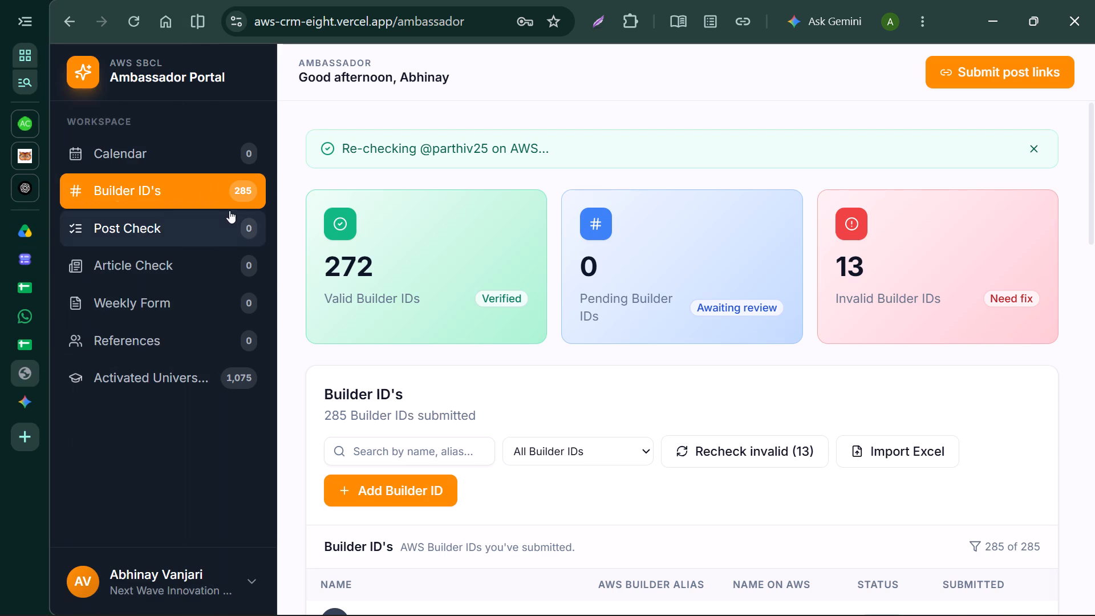
pyautogui.scroll(-1, 171, 363)
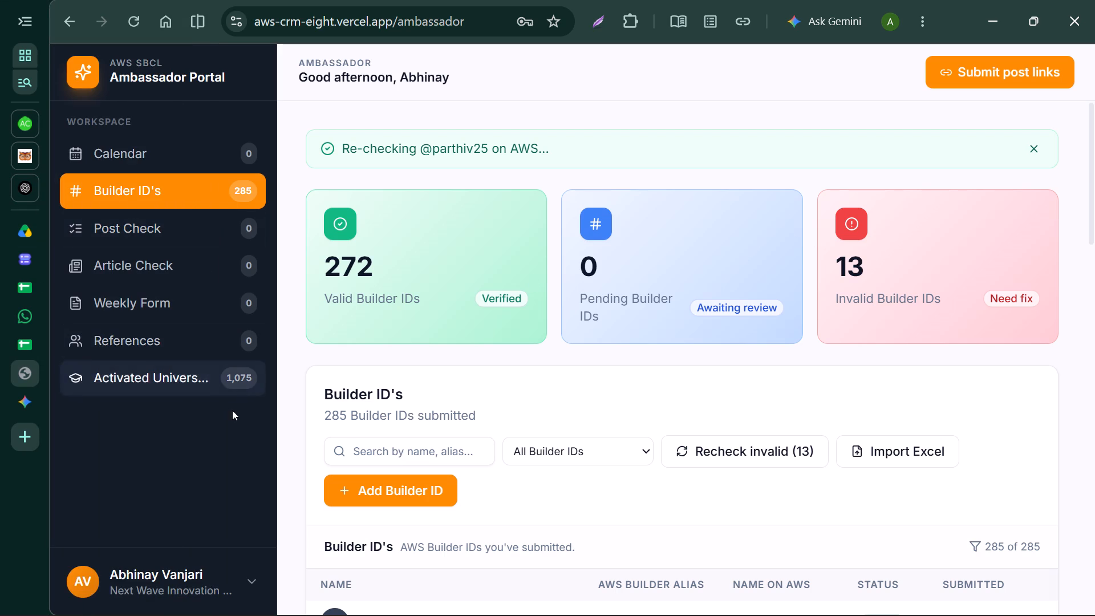
# Look through the list of Activated Universities with their locations and tiers.
pyautogui.click(184, 382)
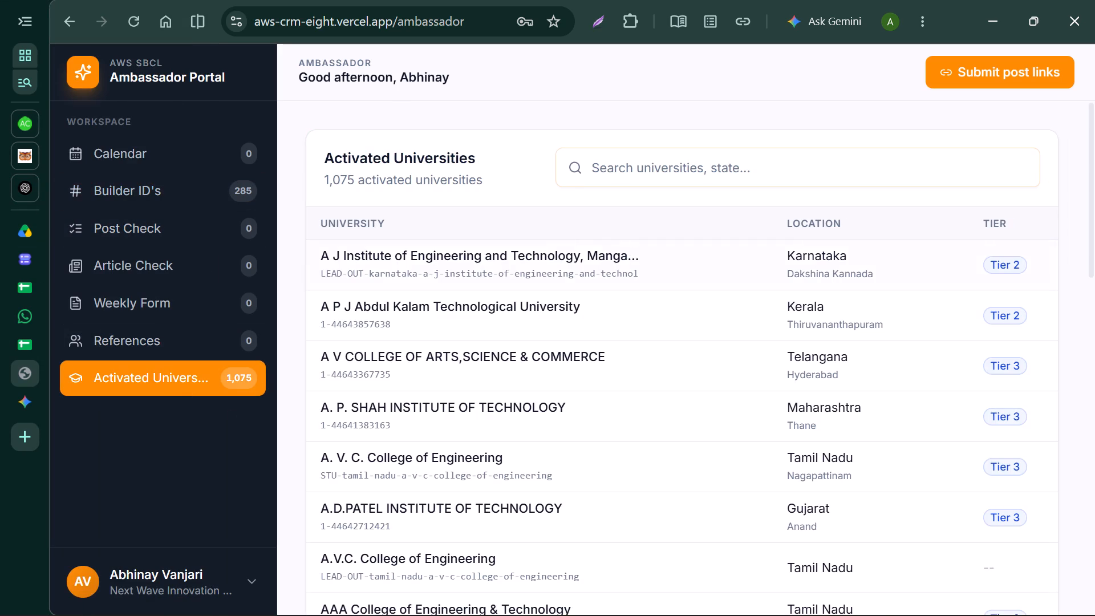
pyautogui.scroll(-4, 417, 367)
pyautogui.scroll(6, 419, 368)
pyautogui.scroll(-1, 419, 371)
pyautogui.scroll(2, 419, 371)
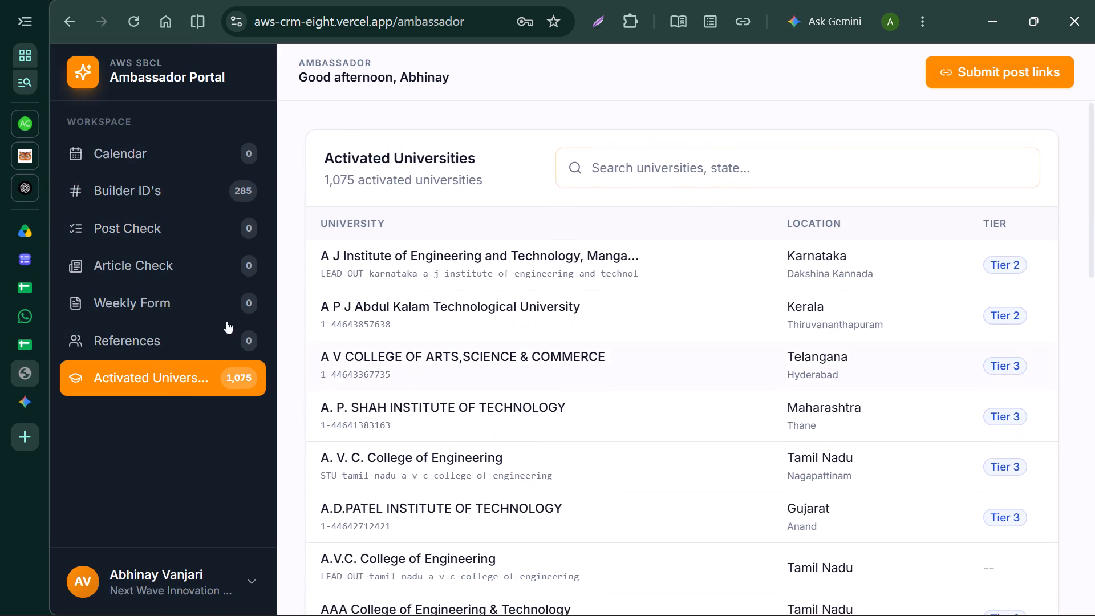
# Return to the Builder ID's overview and view its summary.
pyautogui.click(138, 177)
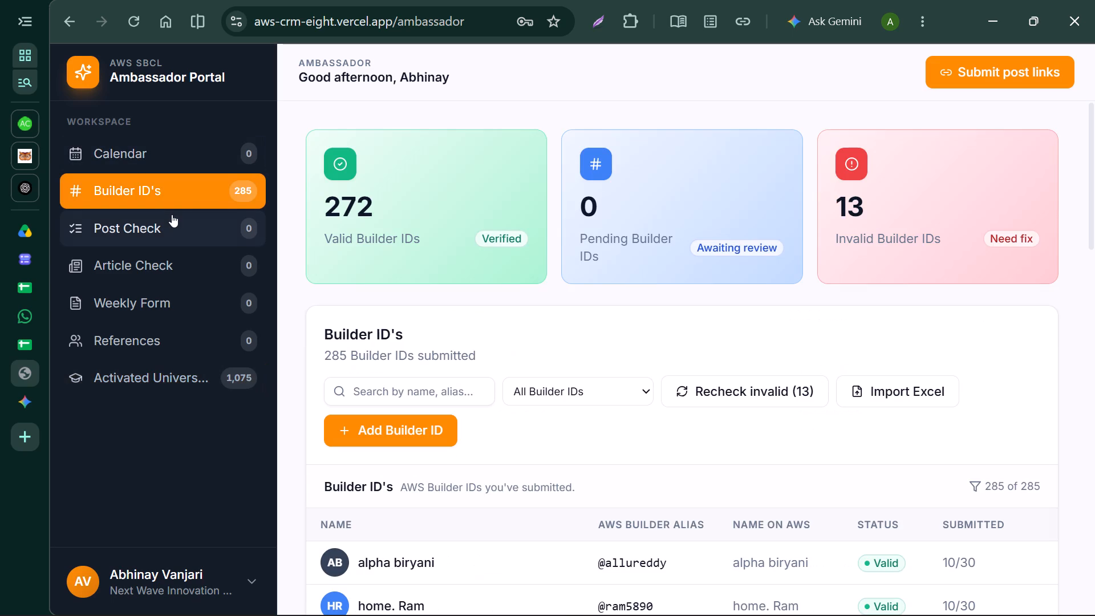
pyautogui.scroll(2, 153, 281)
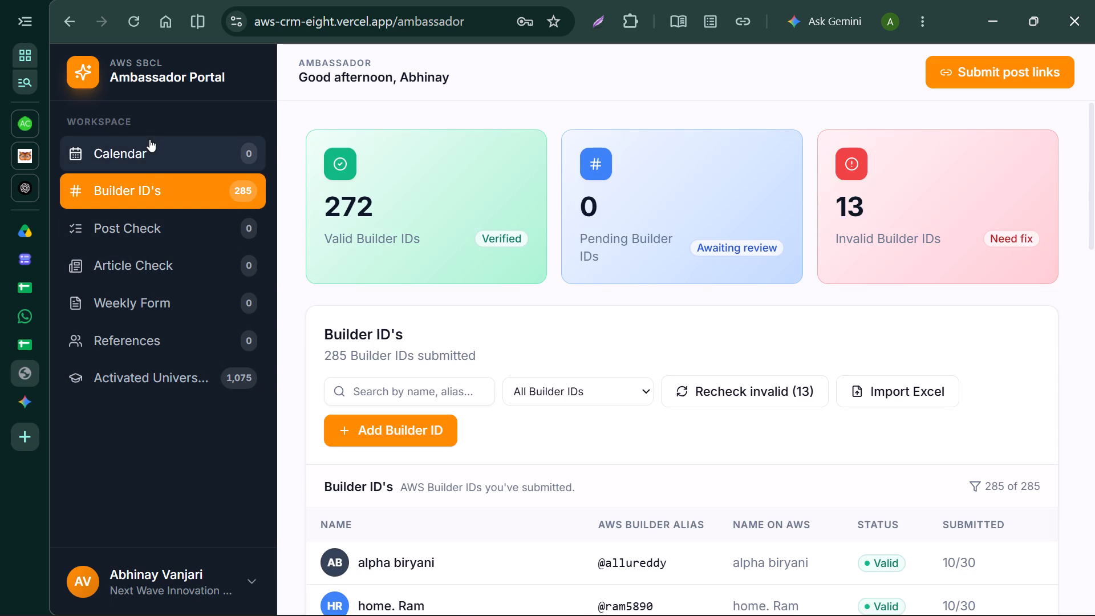
pyautogui.scroll(7, 155, 228)
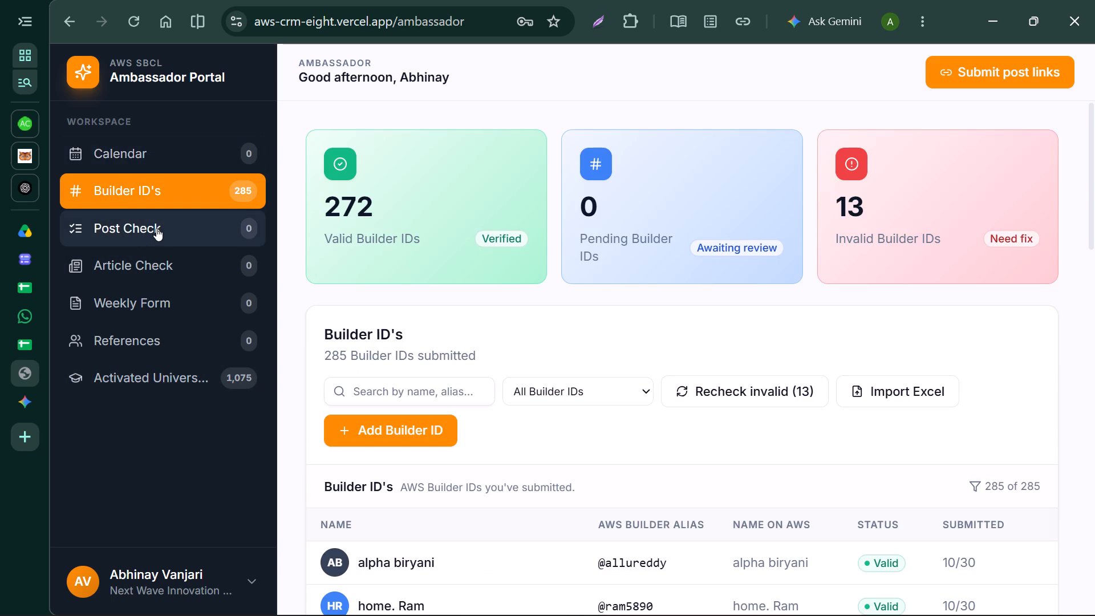
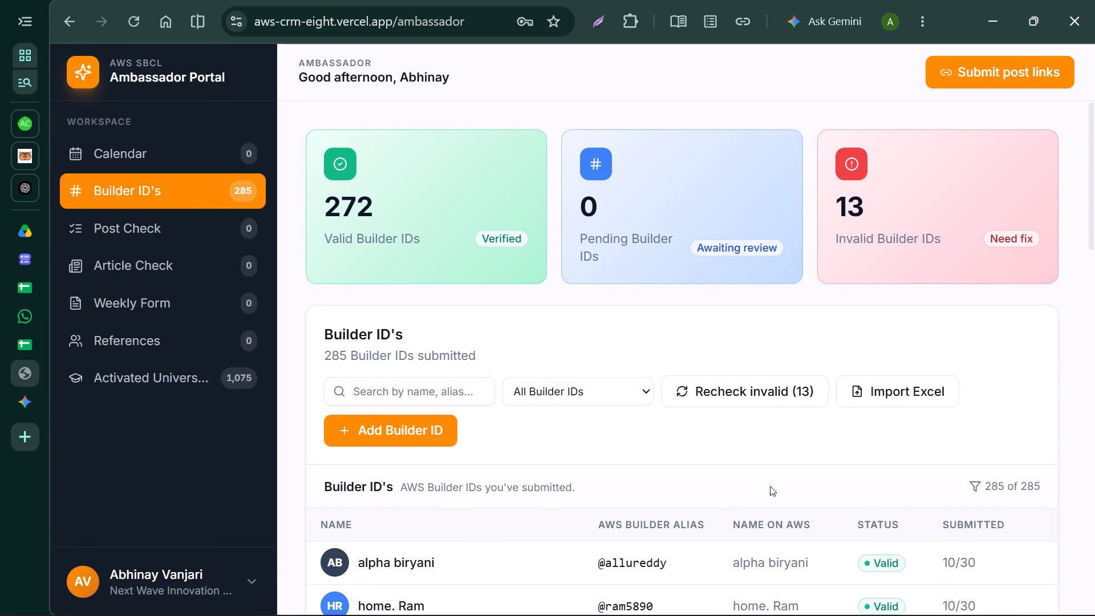
# Look through the first page of submitted Builder IDs, checking each alias's status down to the last row.
pyautogui.scroll(-4, 821, 597)
pyautogui.scroll(-2, 905, 294)
pyautogui.scroll(1, 903, 293)
pyautogui.scroll(-2, 903, 293)
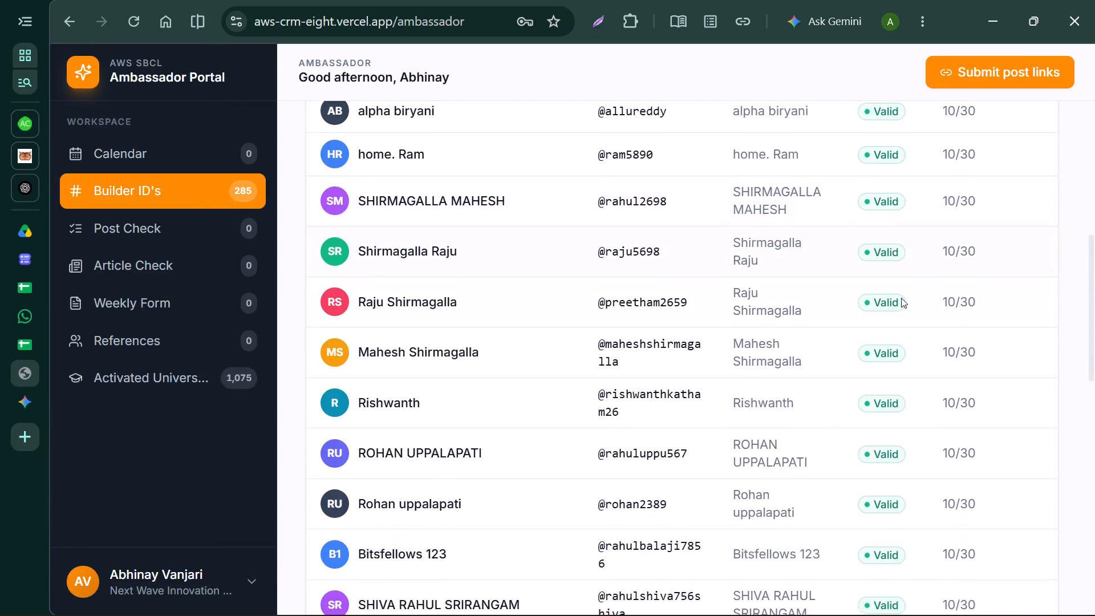
pyautogui.scroll(-1, 789, 371)
pyautogui.scroll(1, 785, 371)
pyautogui.scroll(-4, 781, 371)
pyautogui.scroll(1, 756, 382)
pyautogui.scroll(-4, 702, 432)
pyautogui.scroll(1, 699, 441)
pyautogui.scroll(-4, 699, 441)
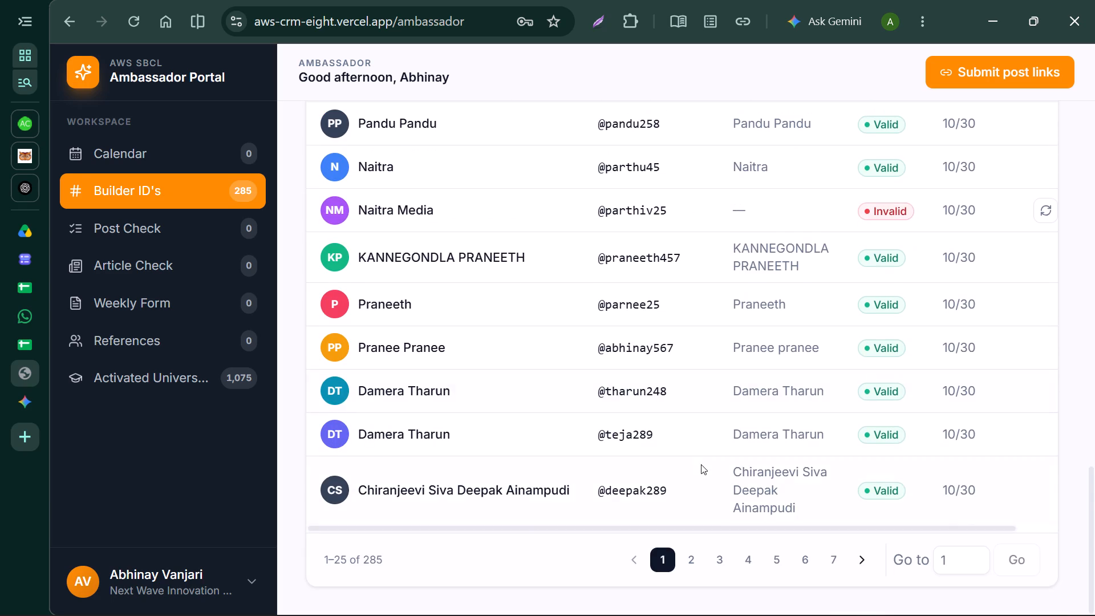
pyautogui.scroll(1, 701, 464)
pyautogui.scroll(-1, 701, 464)
pyautogui.scroll(1, 701, 464)
pyautogui.scroll(-1, 701, 464)
pyautogui.scroll(12, 701, 465)
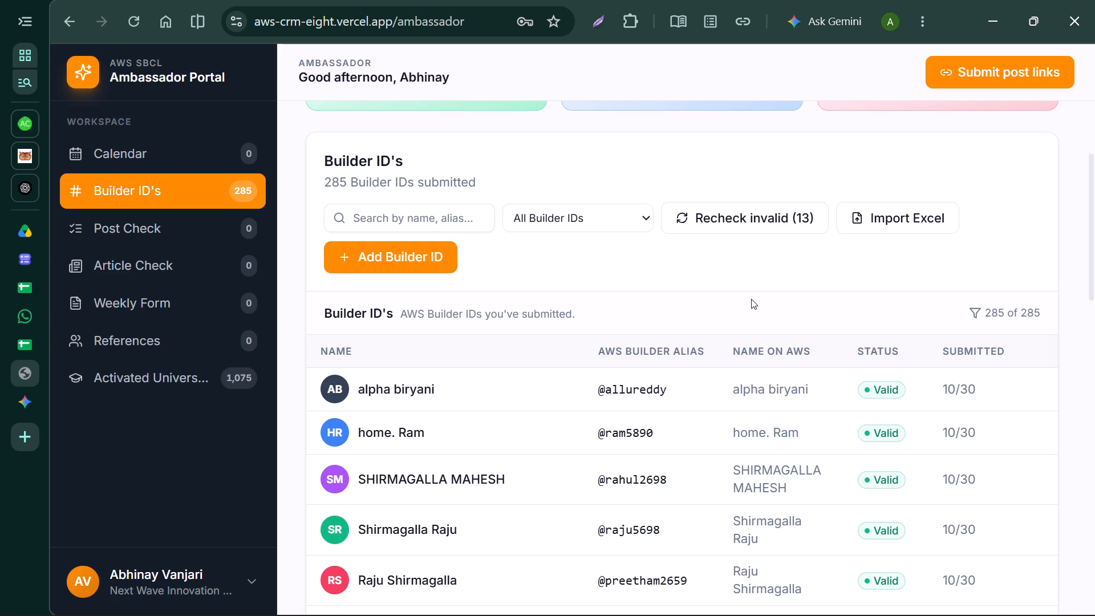
# Review the upper rows of the submitted Builder IDs list again and return to the summary cards.
pyautogui.scroll(-1, 419, 352)
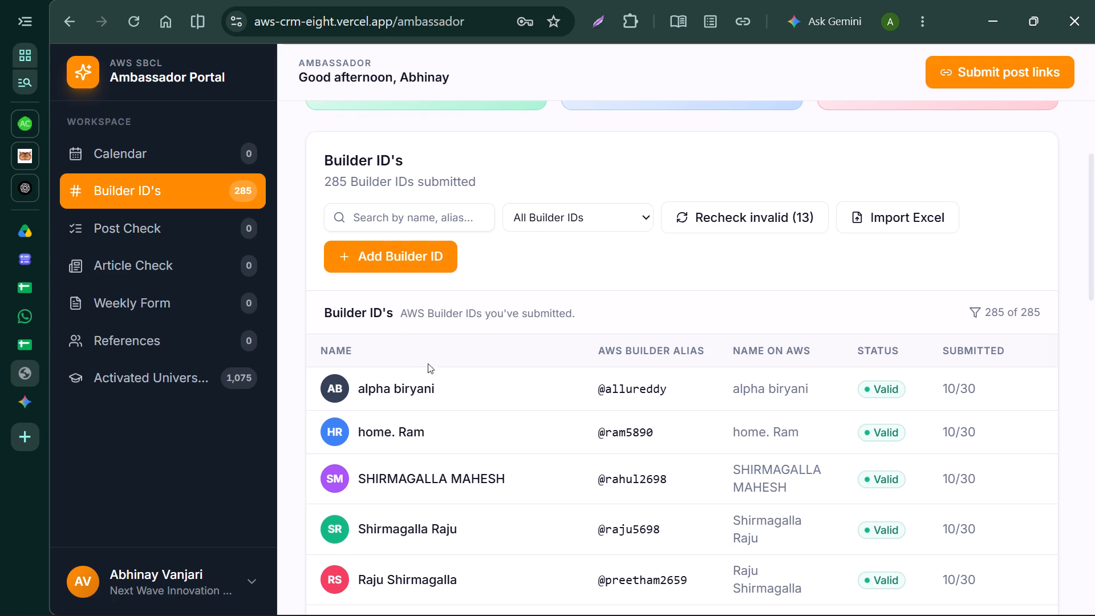
pyautogui.scroll(-2, 428, 363)
pyautogui.scroll(-1, 486, 359)
pyautogui.scroll(-4, 504, 266)
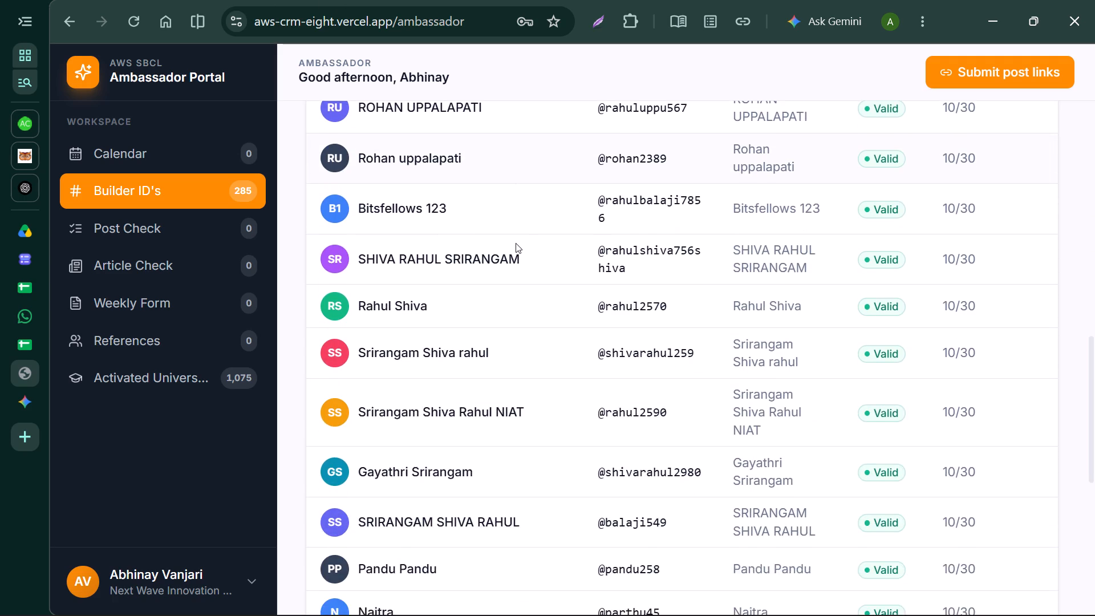
pyautogui.scroll(2, 530, 213)
pyautogui.scroll(-1, 526, 220)
pyautogui.scroll(8, 526, 220)
pyautogui.scroll(5, 504, 123)
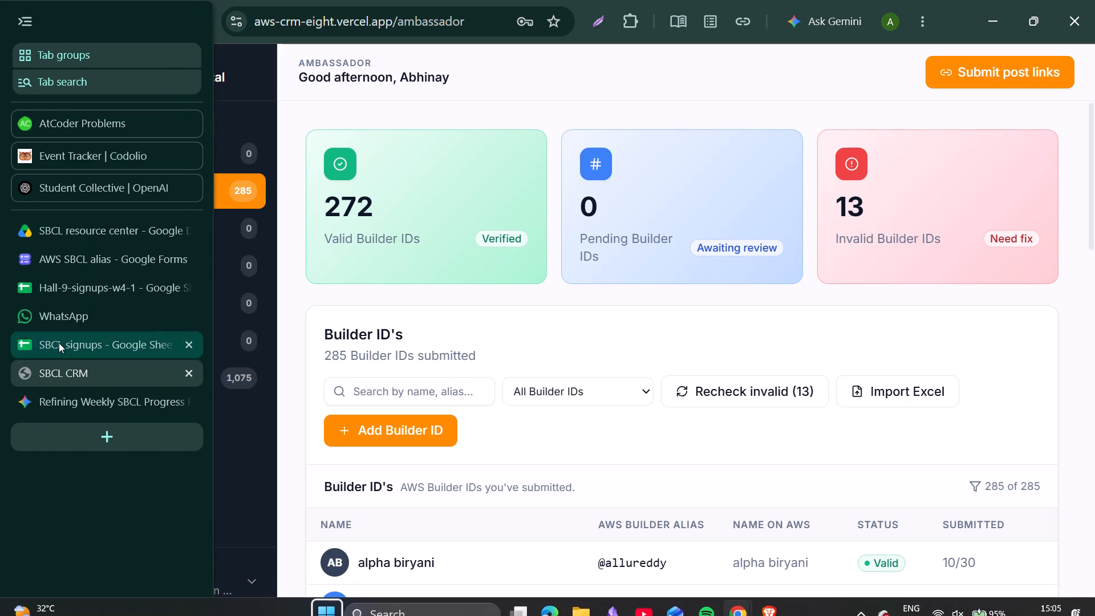
# Open a new browser tab.
pyautogui.click(84, 436)
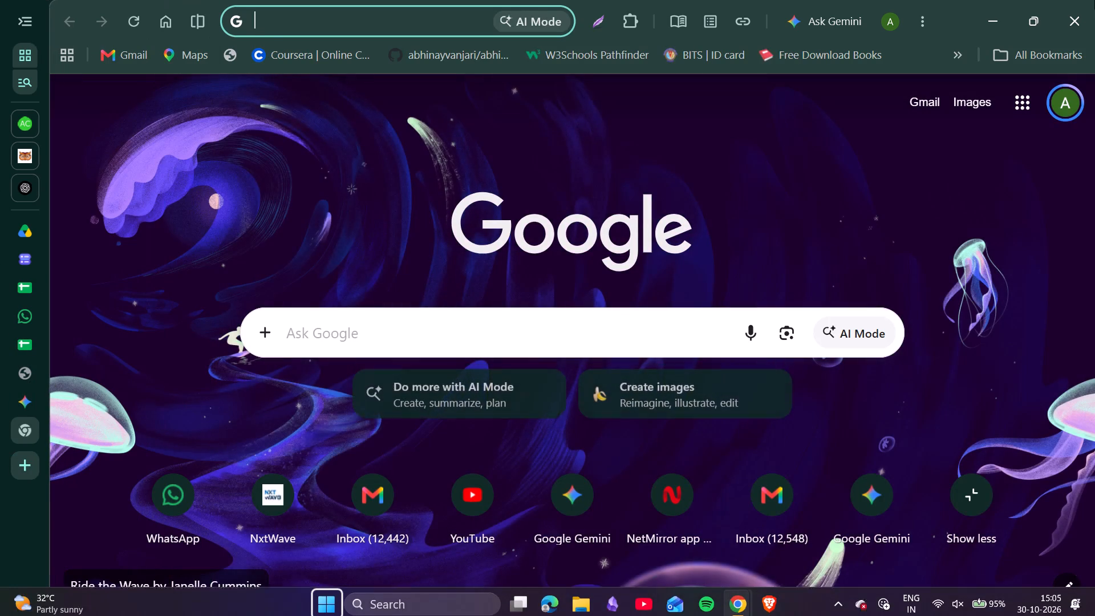
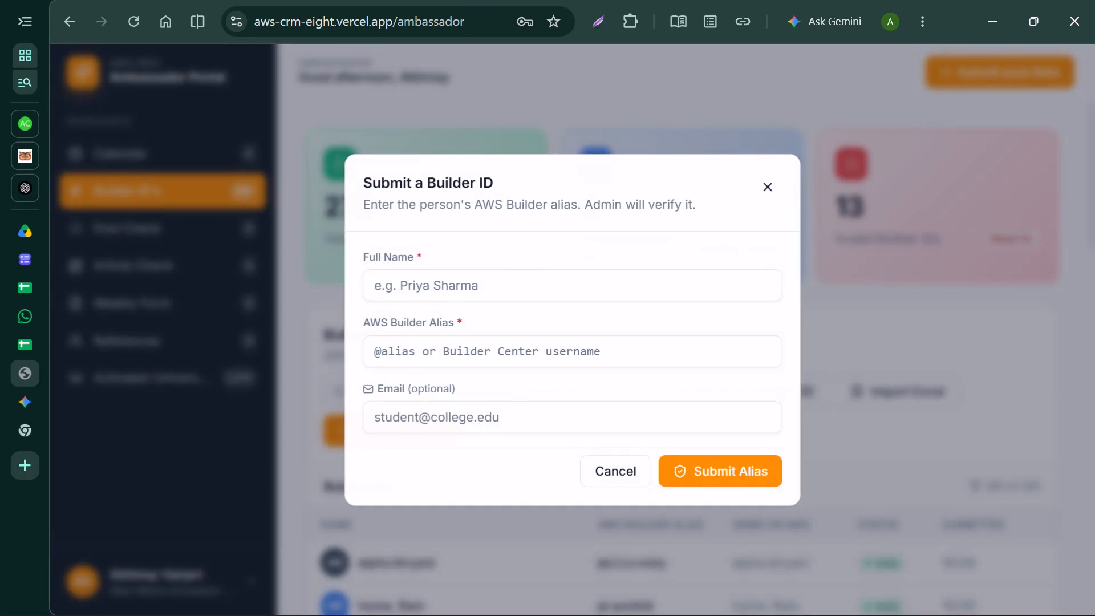
pyautogui.click(471, 274)
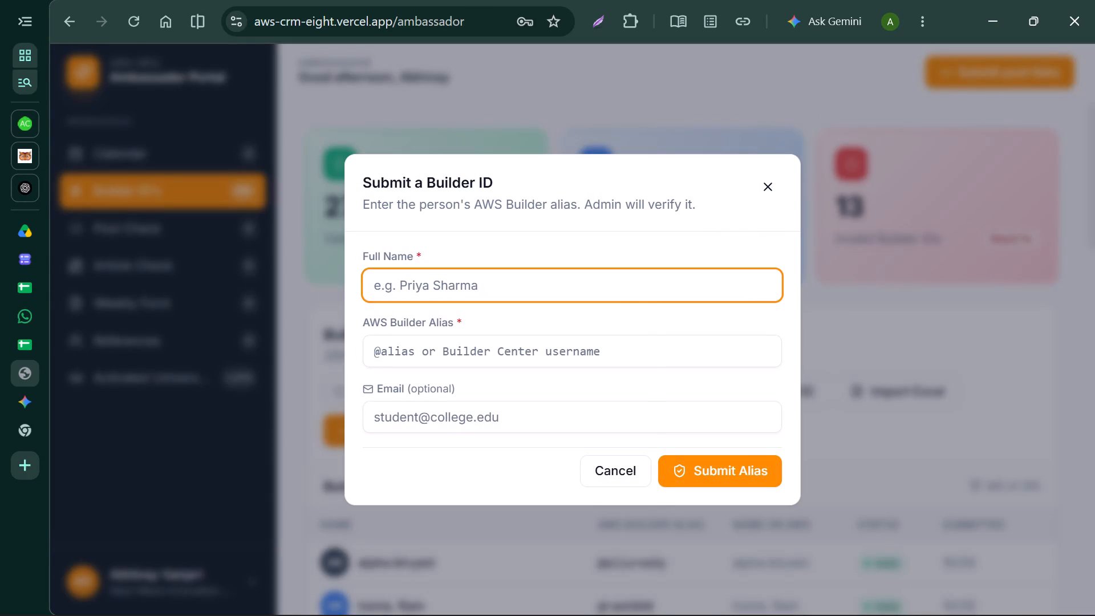
pyautogui.press('super+v')
pyautogui.click(465, 512)
pyautogui.hotkey('ctrl', 'v')
pyautogui.click(428, 356)
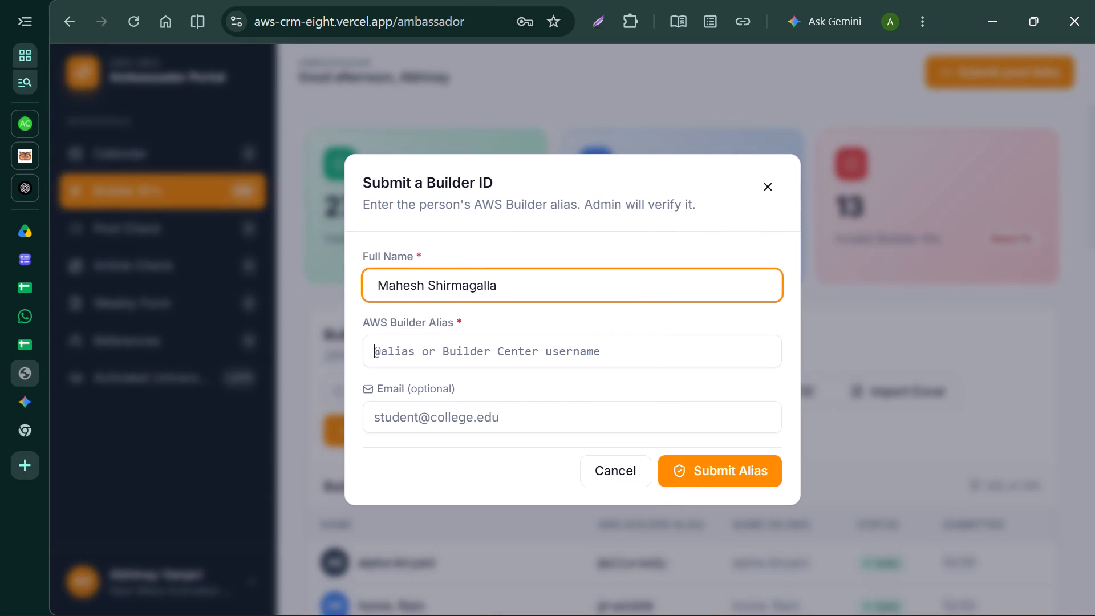
pyautogui.press('super+v')
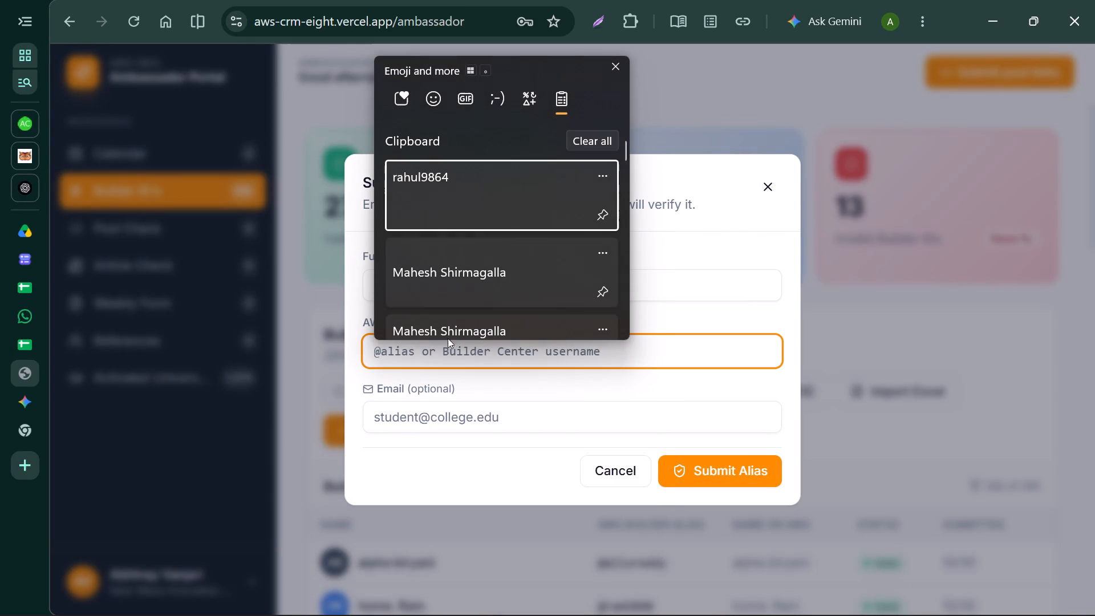
pyautogui.click(473, 205)
pyautogui.hotkey('ctrl', 'v')
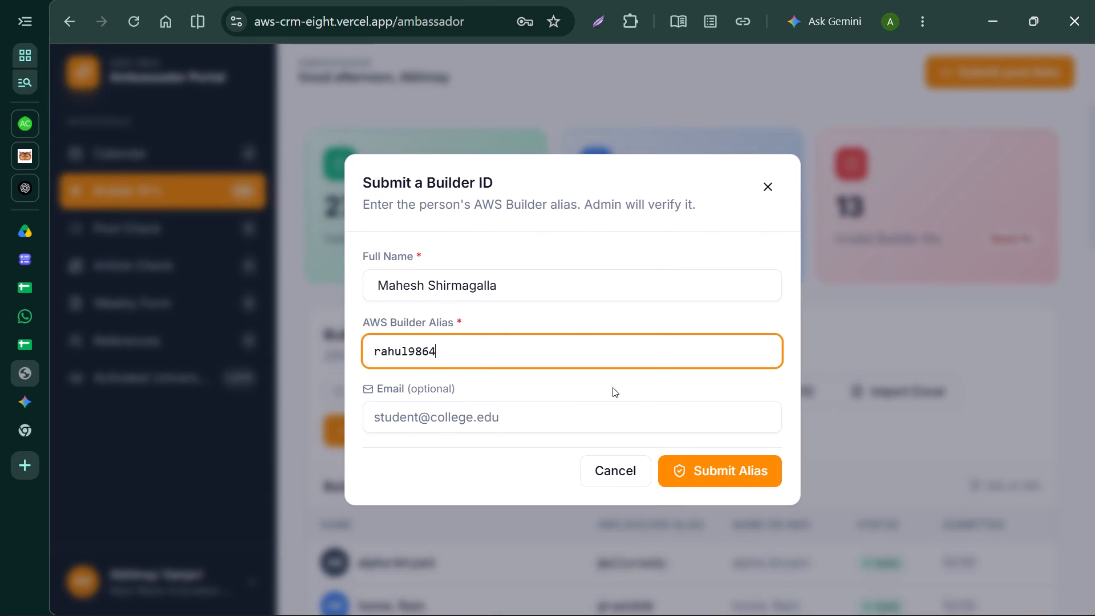
pyautogui.click(688, 475)
pyautogui.scroll(-3, 642, 401)
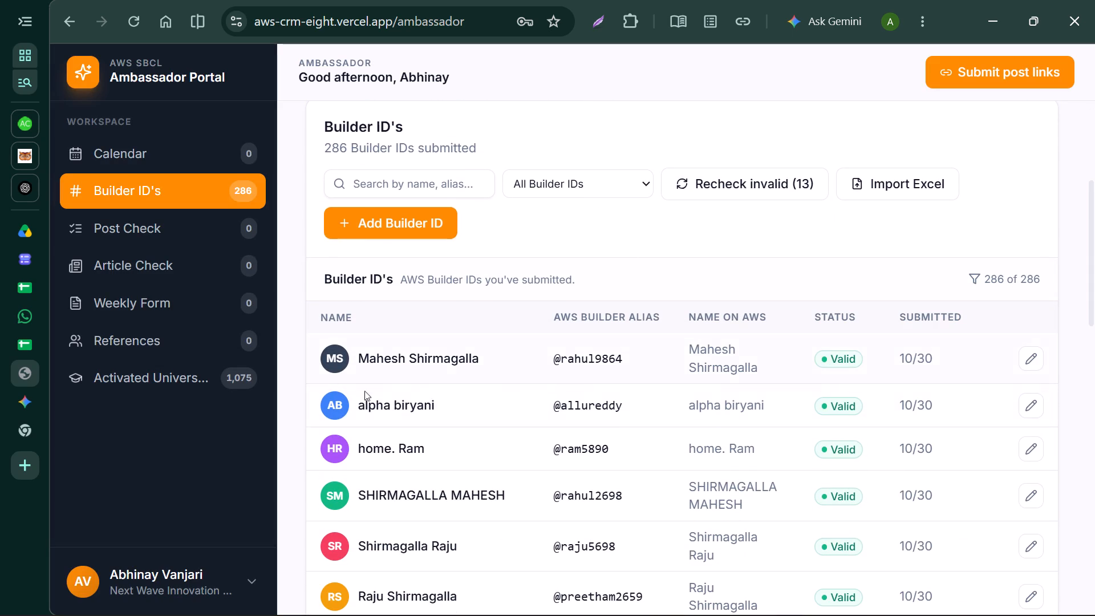
pyautogui.scroll(7, 303, 315)
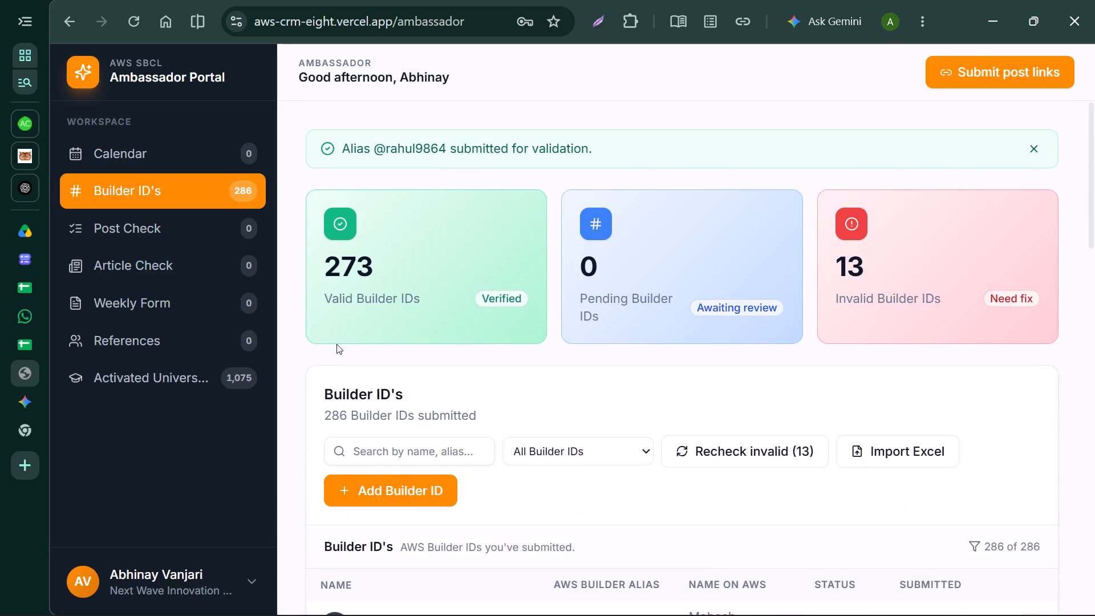